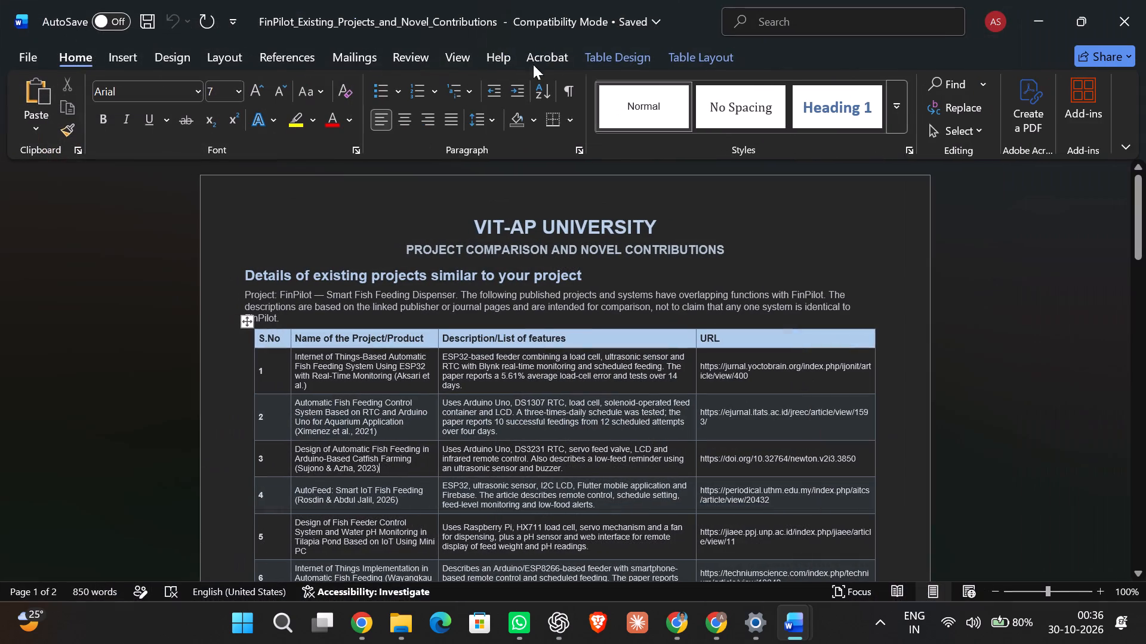
Look through the existing projects table, the novel contributions and the closing accuracy note in the FinPilot document.
scroll(362, 371, "down", 10)
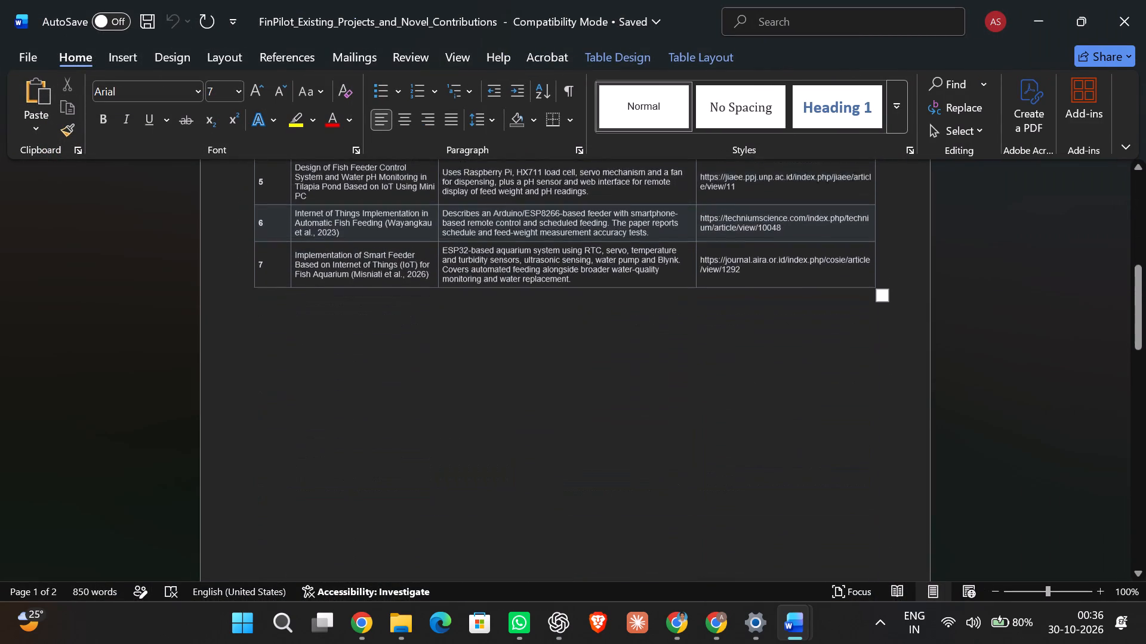
scroll(361, 366, "down", 16)
scroll(360, 360, "down", 7)
scroll(360, 360, "up", 4)
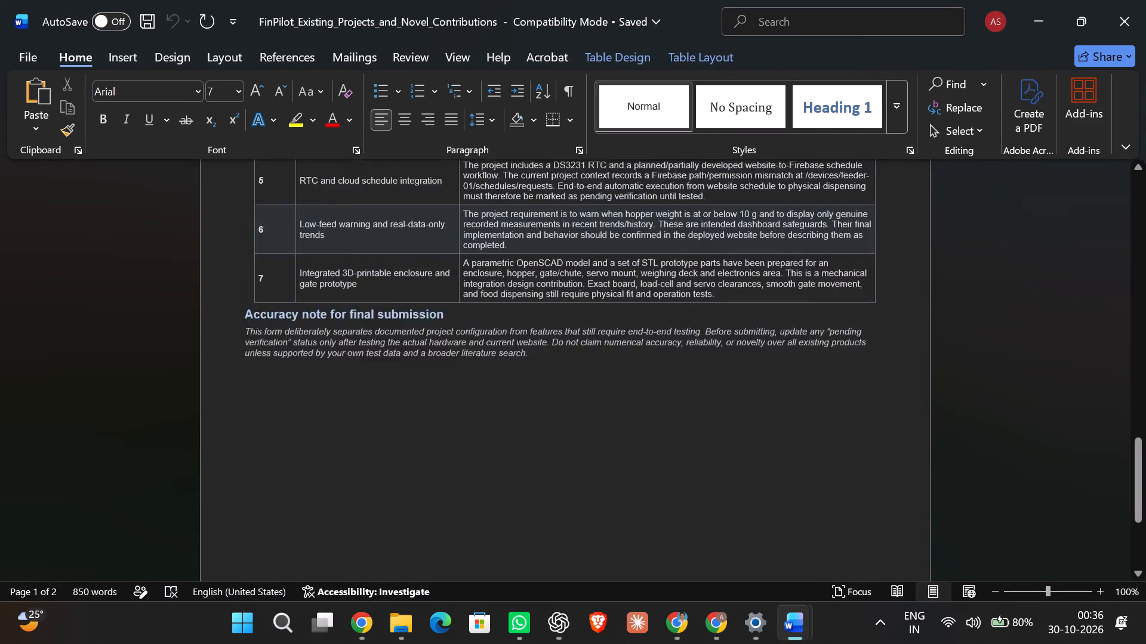
scroll(360, 359, "up", 20)
scroll(360, 359, "up", 9)
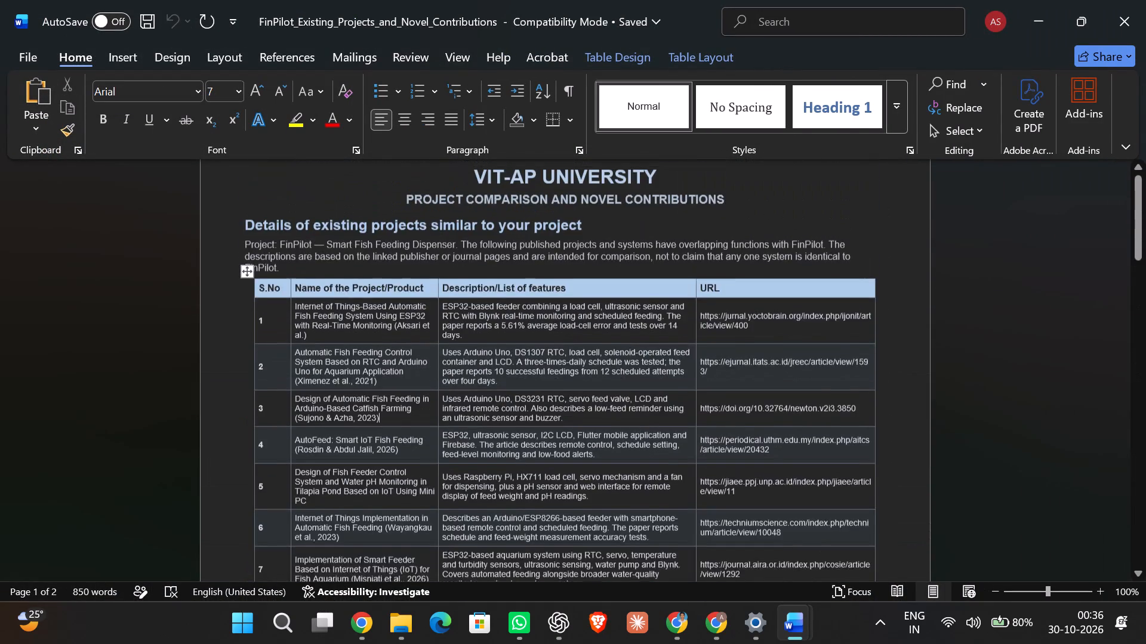
scroll(364, 335, "up", 1)
scroll(364, 335, "down", 1)
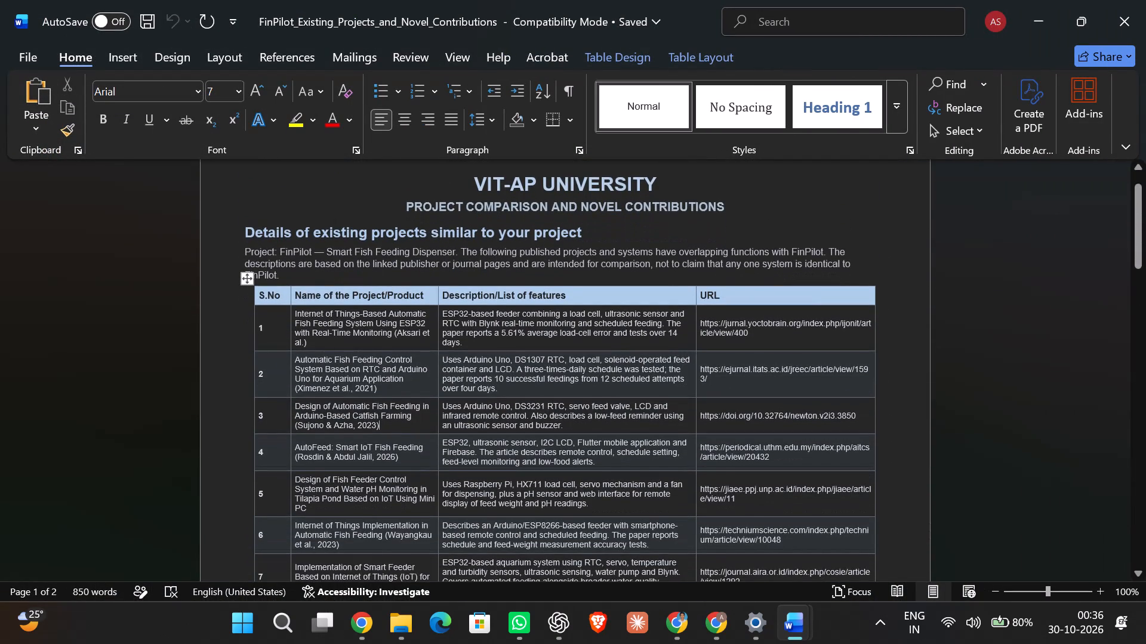
scroll(364, 335, "down", 1)
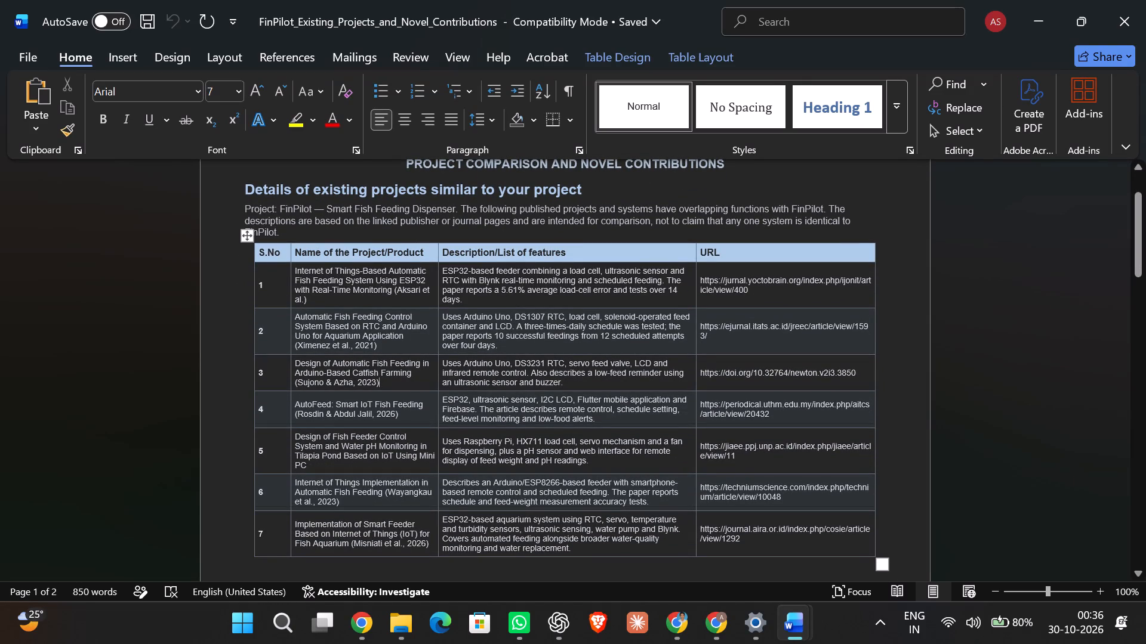
Copy the name, description and URL cells of all seven project rows in the existing projects table.
left_click_drag(295, 268, 717, 506)
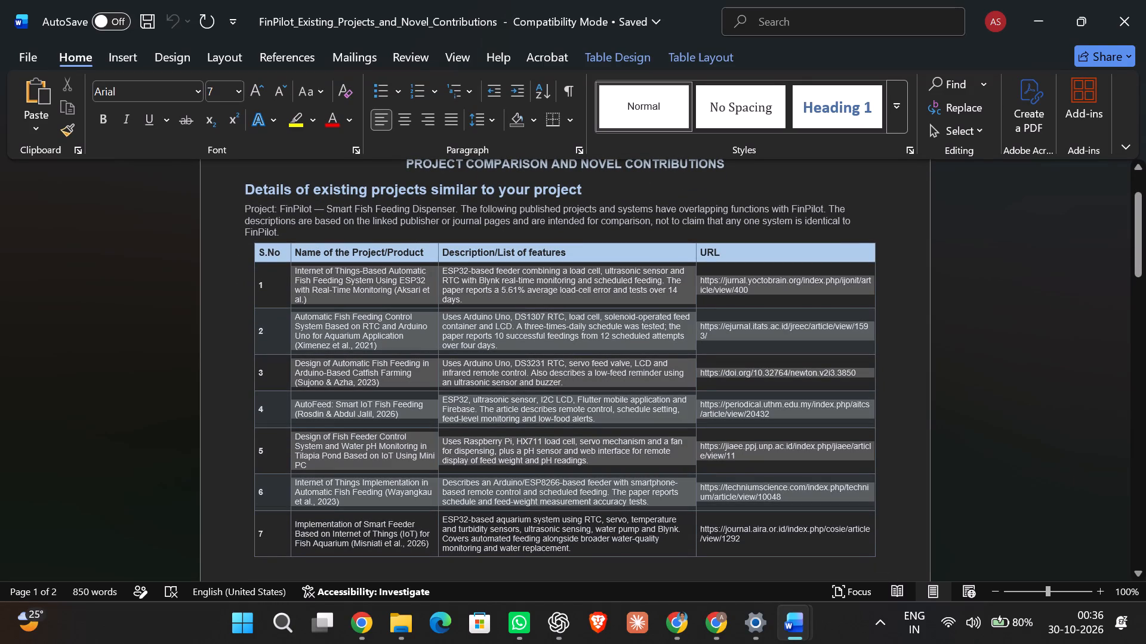
left_click_drag(717, 506, 821, 530)
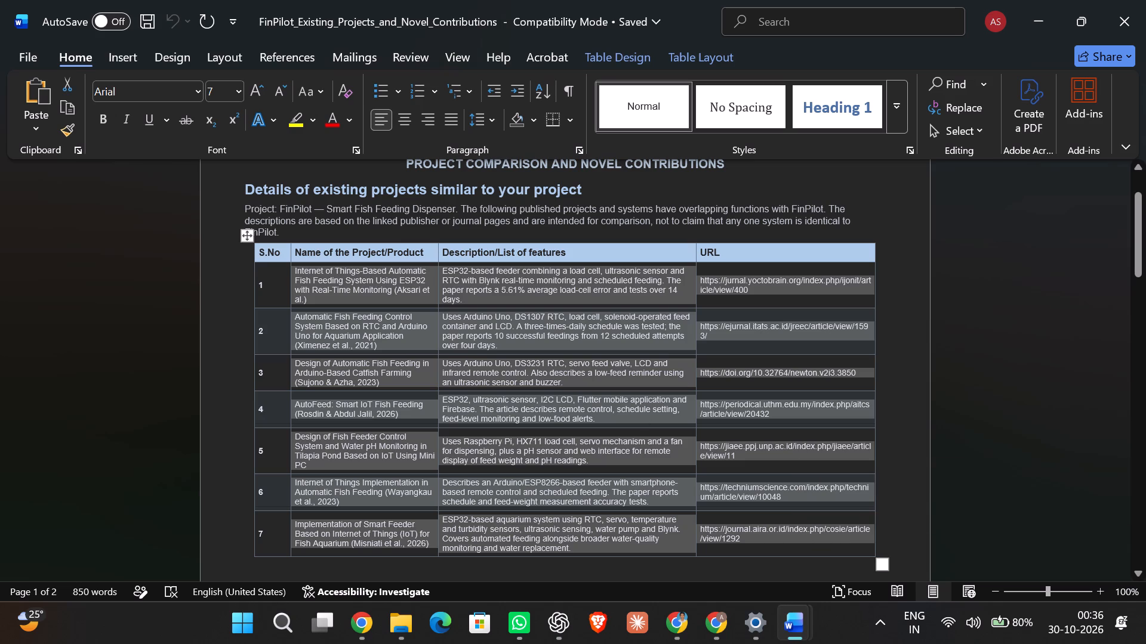
key("ctrl+c")
Close the ChatGPT, Settings, File Explorer, WhatsApp and all Chrome windows, leaving only the three Word documents open.
key("alt+Tab")
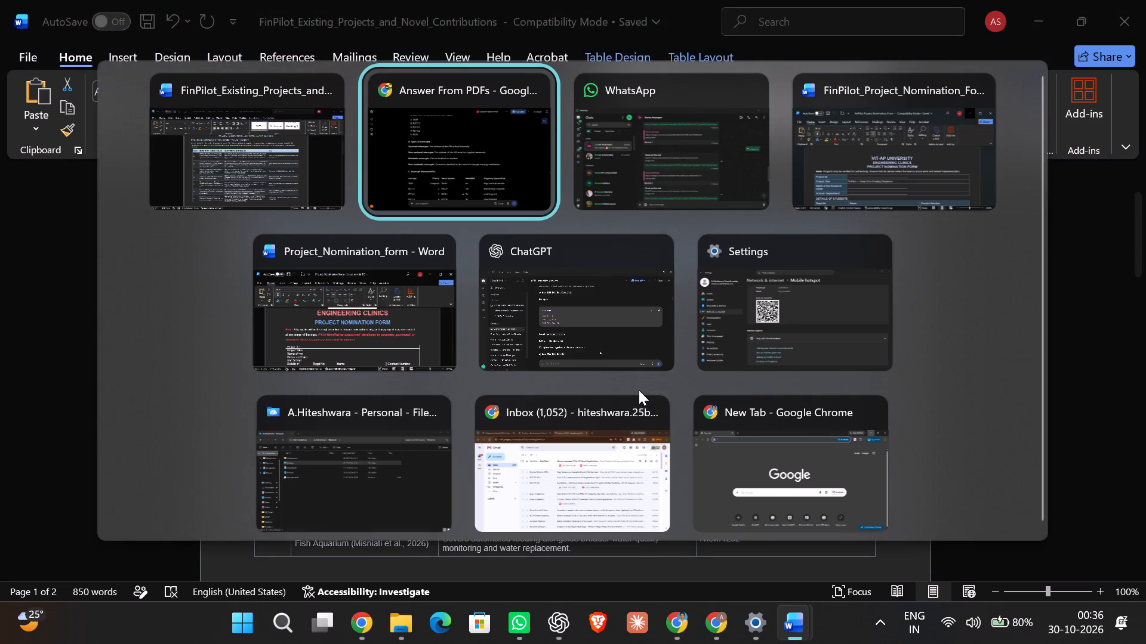
key("alt+Tab")
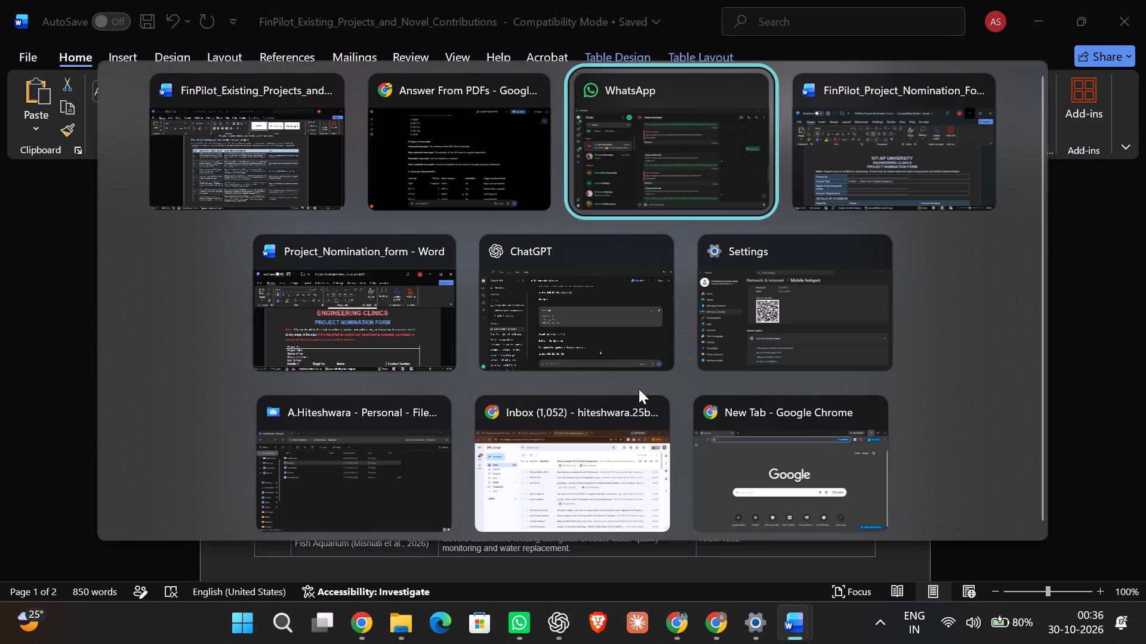
key("alt+Tab")
key("alt+Tab")
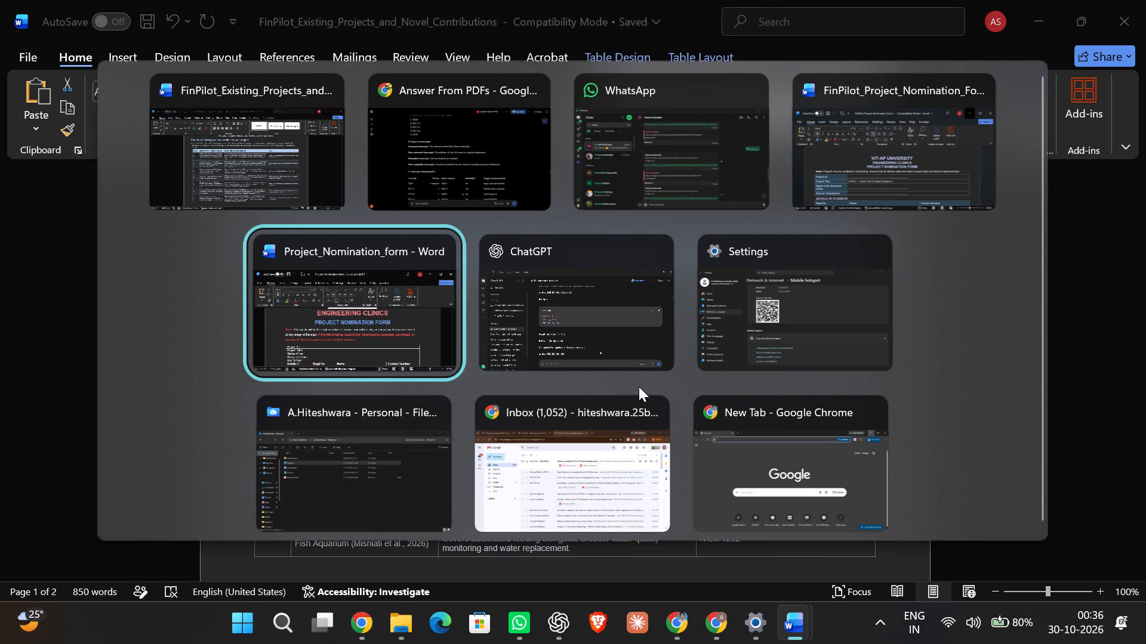
key("alt+Tab")
key("alt+Delete")
key("alt+Delete")
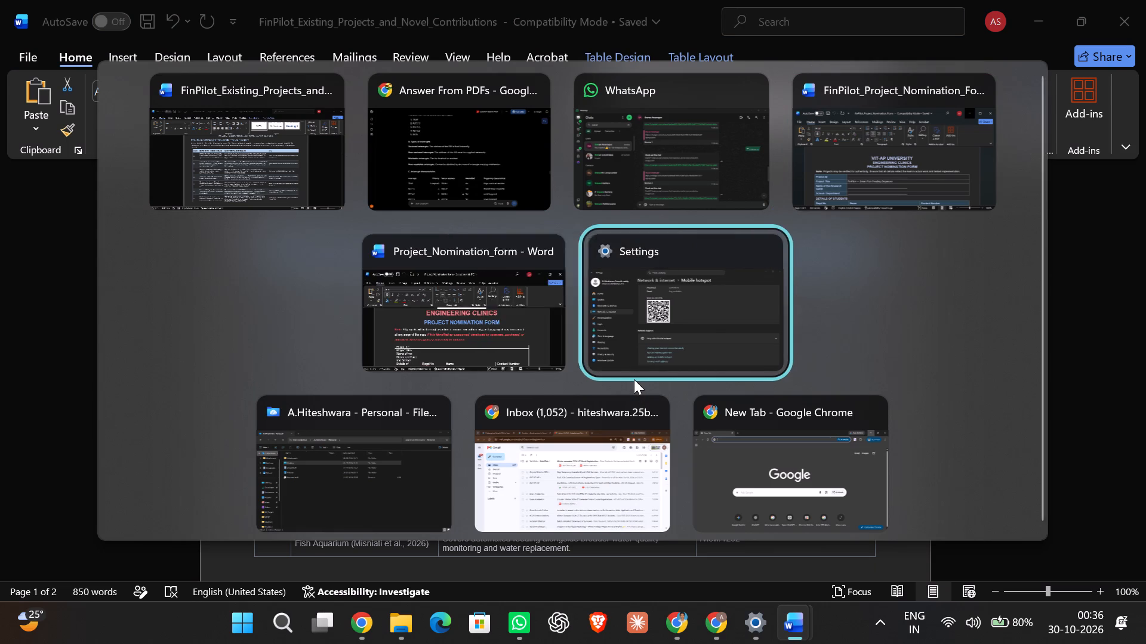
key("alt+Delete")
key("alt+Delete")
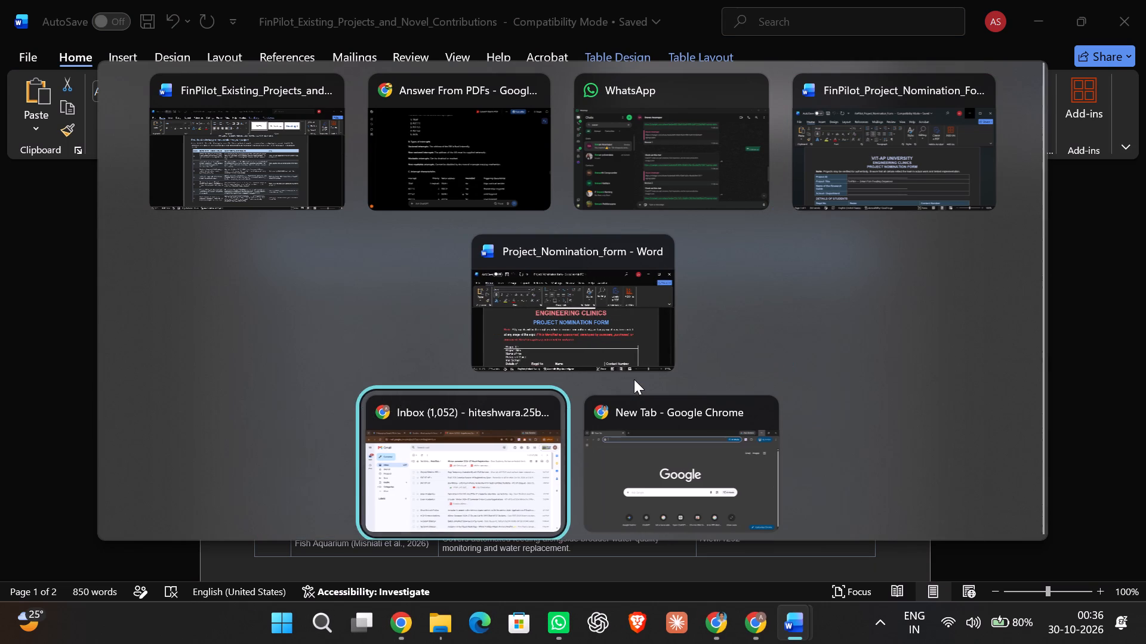
key("alt+Delete")
key("alt+Tab")
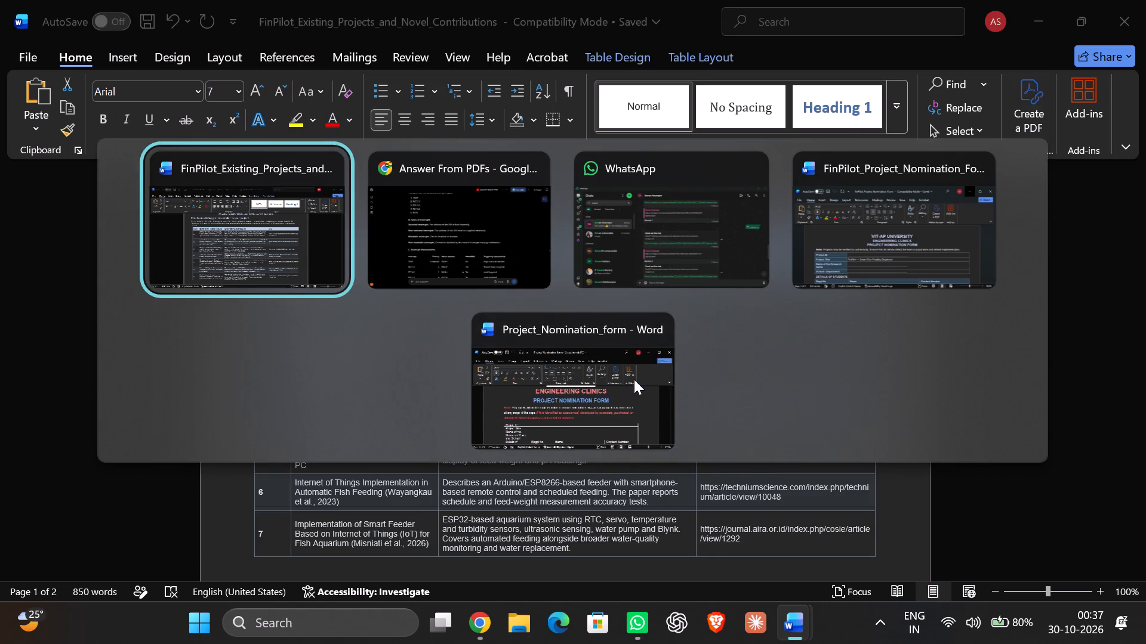
key("alt+Tab")
key("alt+Delete")
key("alt+Delete")
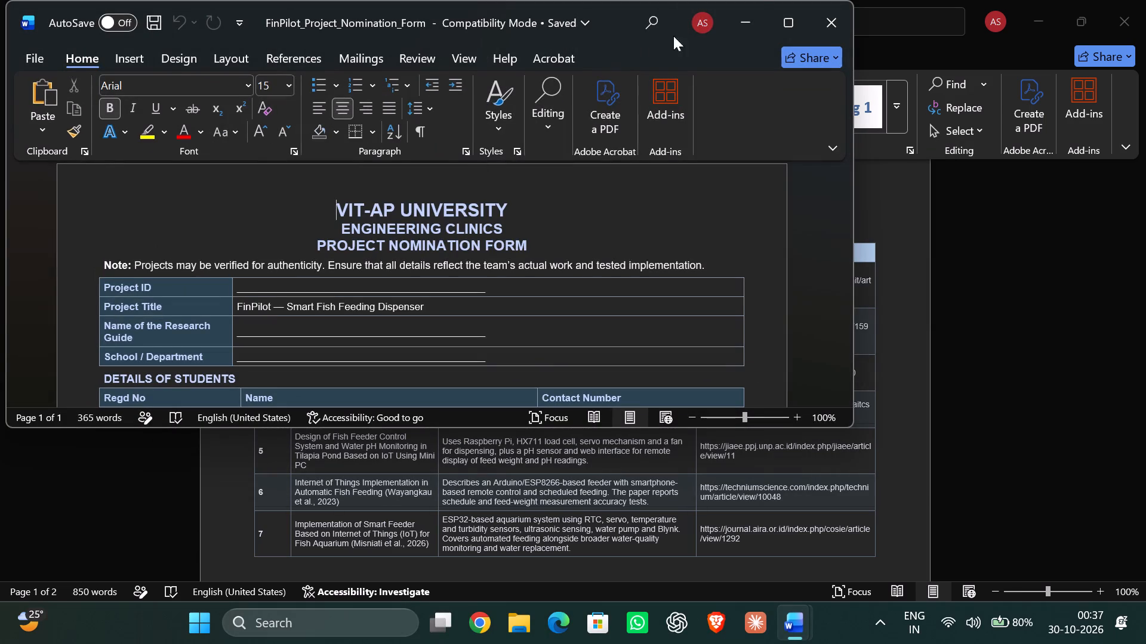
Minimize the FinPilot_Project_Nomination_Form document and bring up the blank Project_Nomination_form document.
left_click(752, 22)
key("alt+Tab")
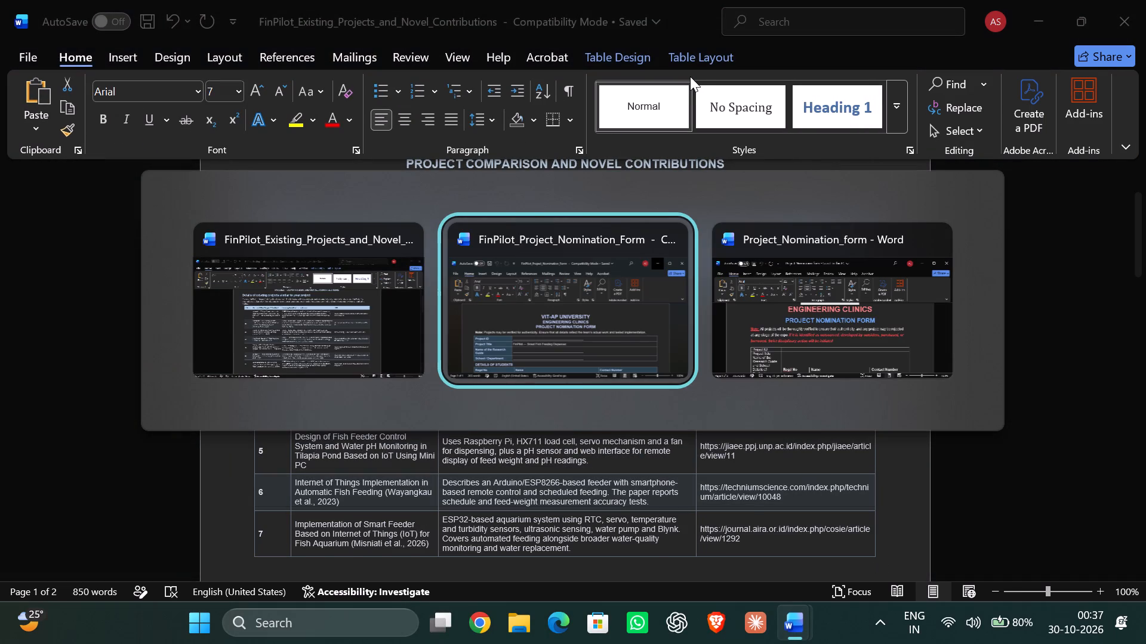
key("alt+Tab")
scroll(586, 366, "down", 3)
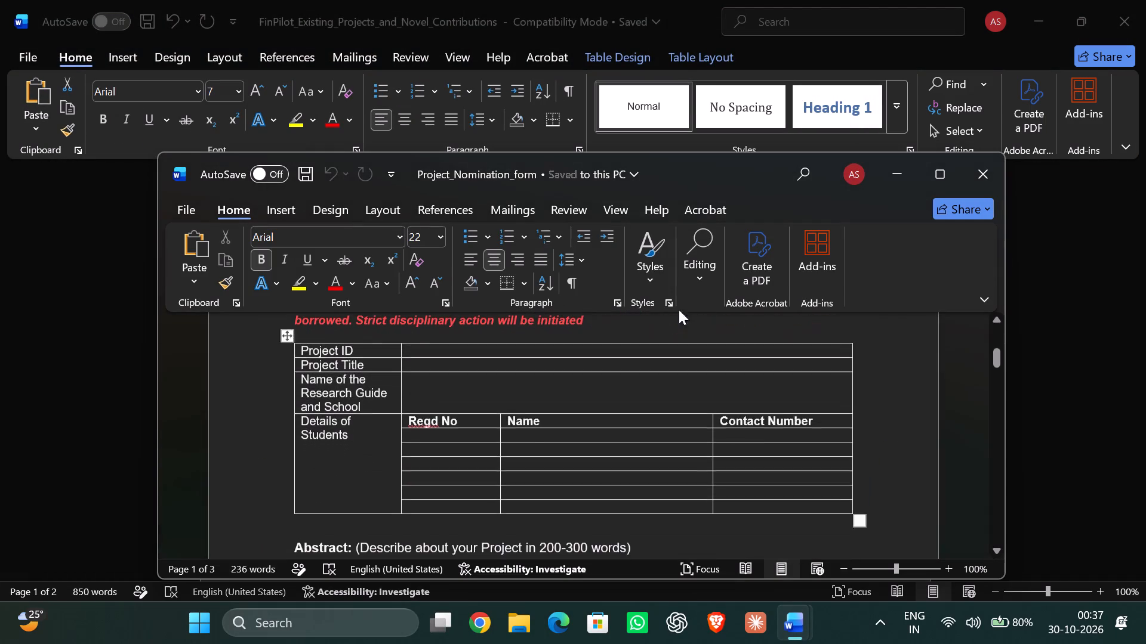
Maximize the Project_Nomination_form document and go to its table of existing similar projects.
left_click(934, 169)
scroll(569, 320, "down", 8)
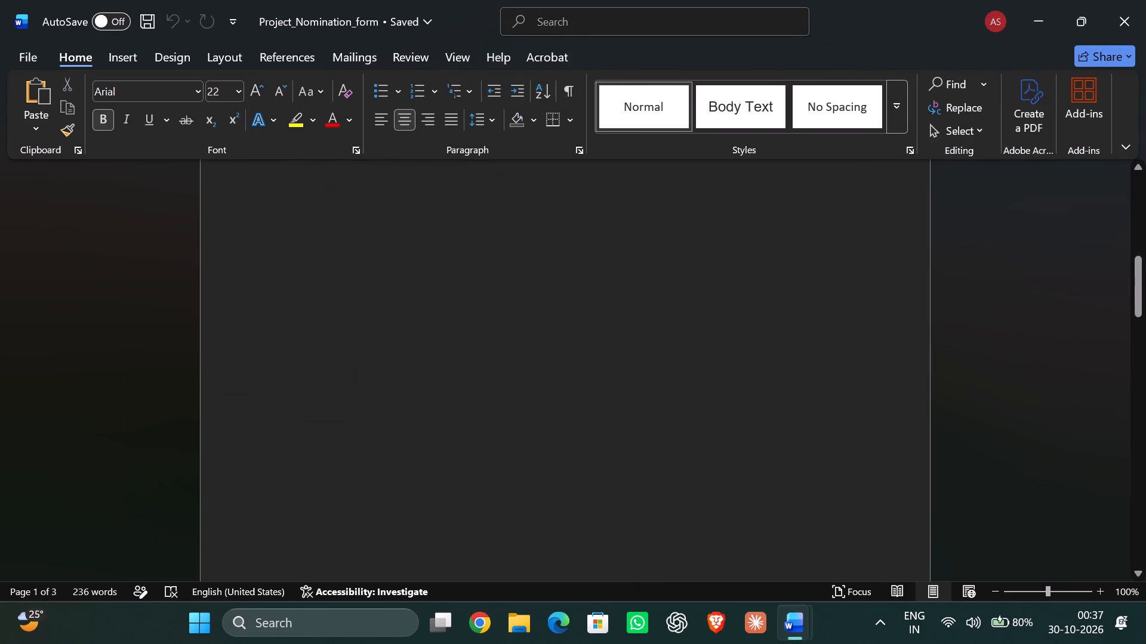
scroll(565, 324, "down", 20)
scroll(565, 324, "down", 10)
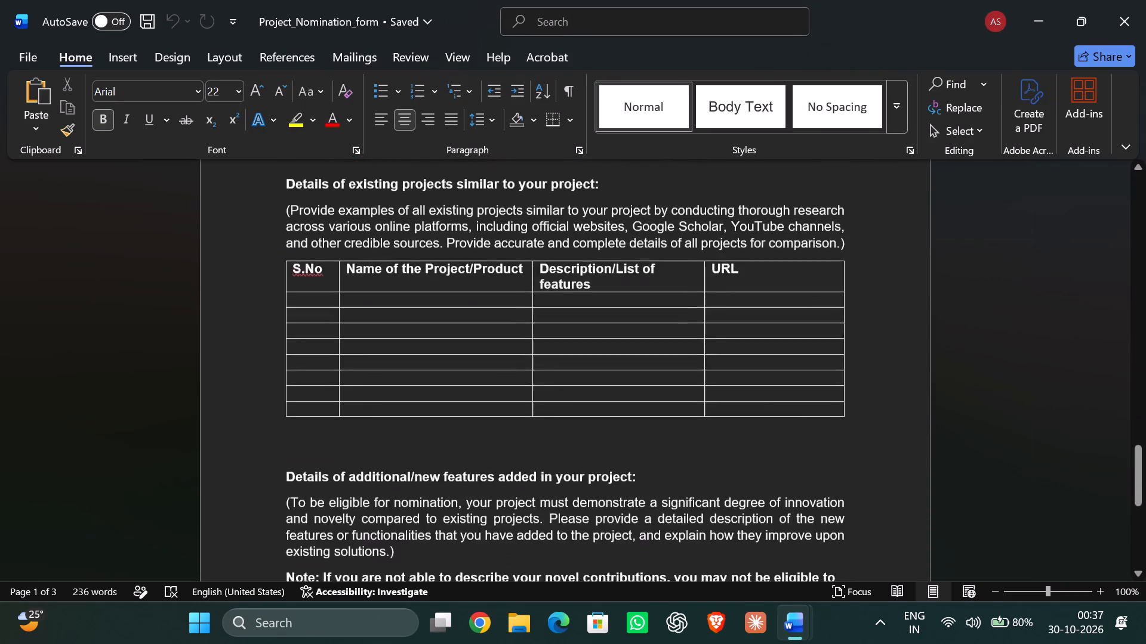
scroll(565, 321, "down", 2)
scroll(366, 284, "up", 2)
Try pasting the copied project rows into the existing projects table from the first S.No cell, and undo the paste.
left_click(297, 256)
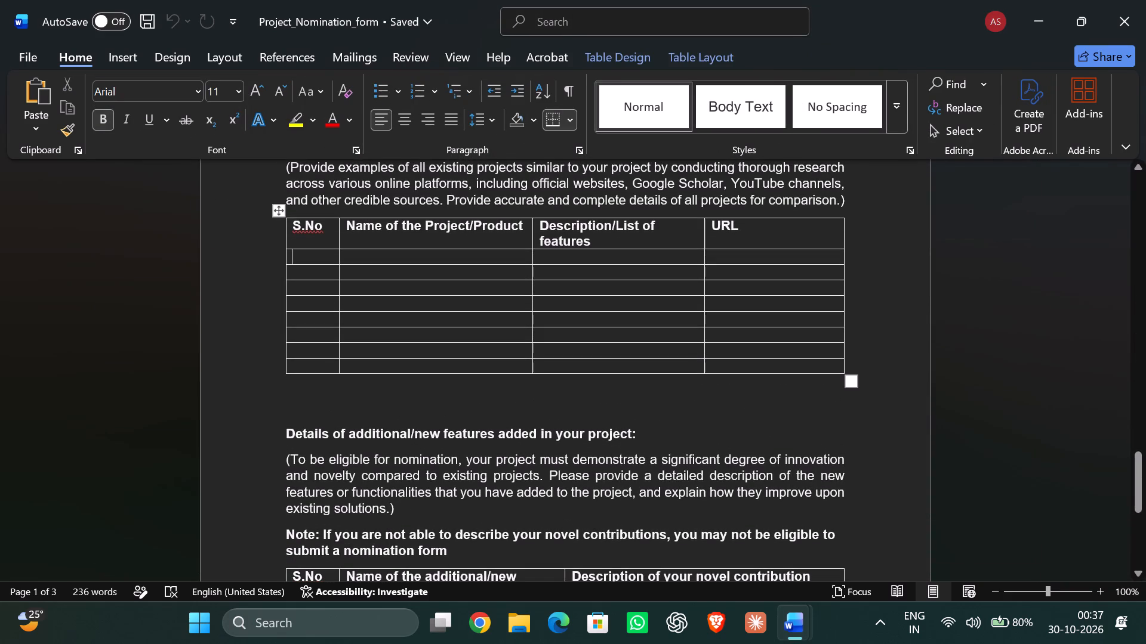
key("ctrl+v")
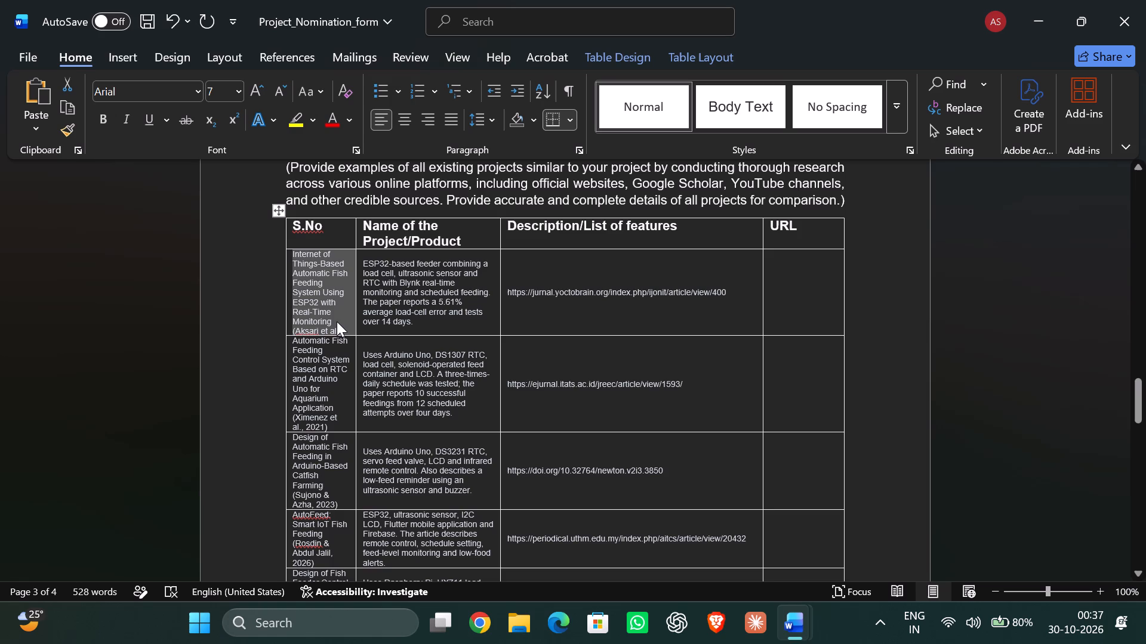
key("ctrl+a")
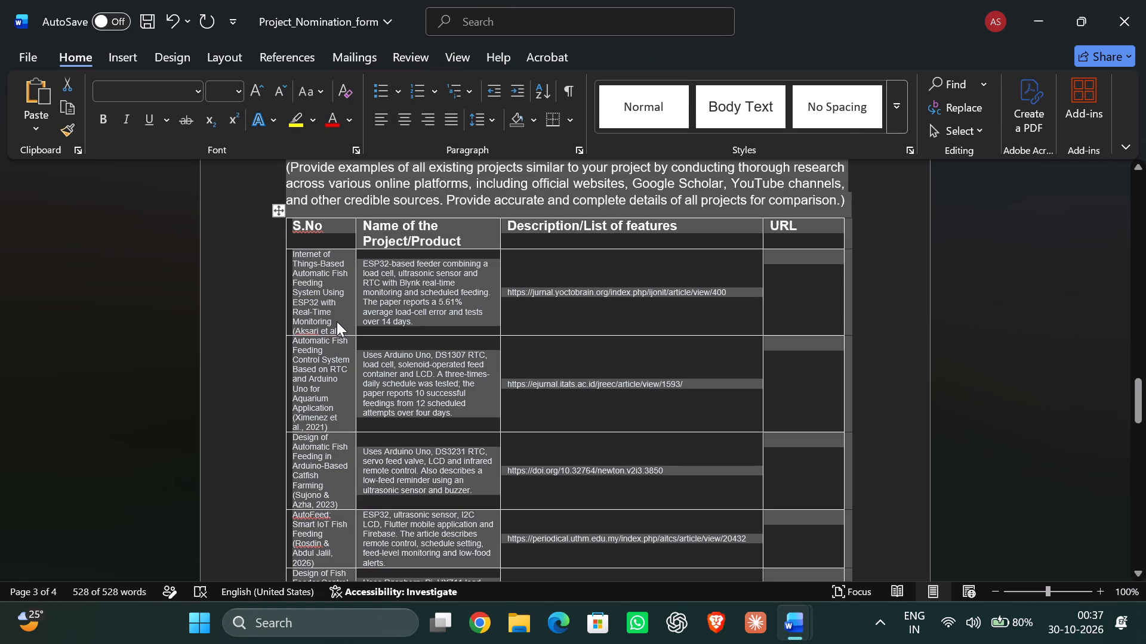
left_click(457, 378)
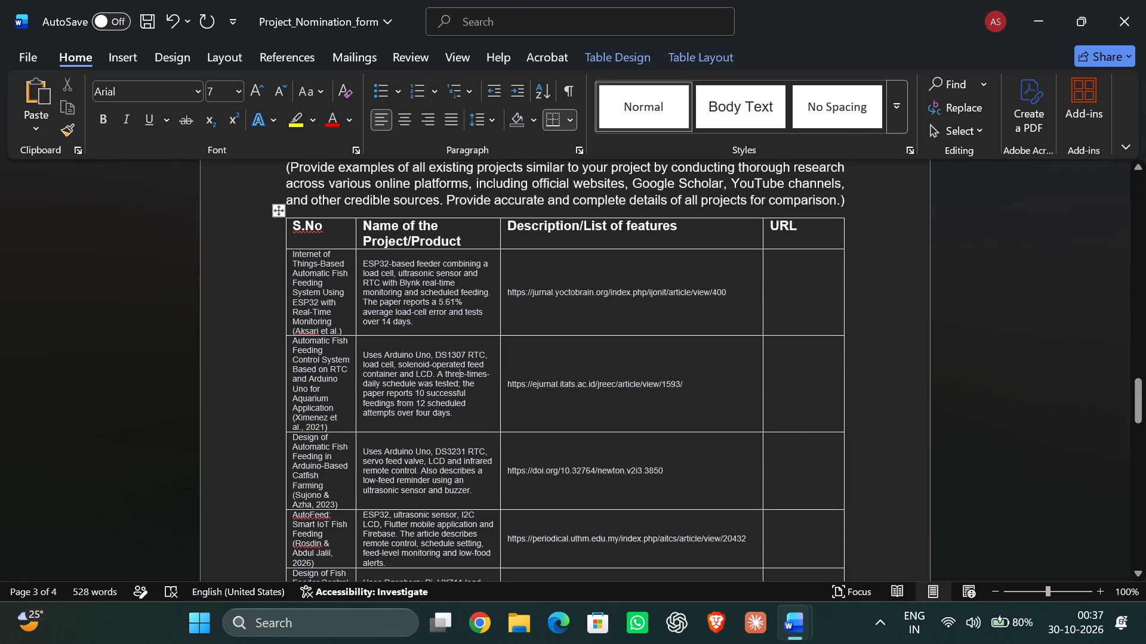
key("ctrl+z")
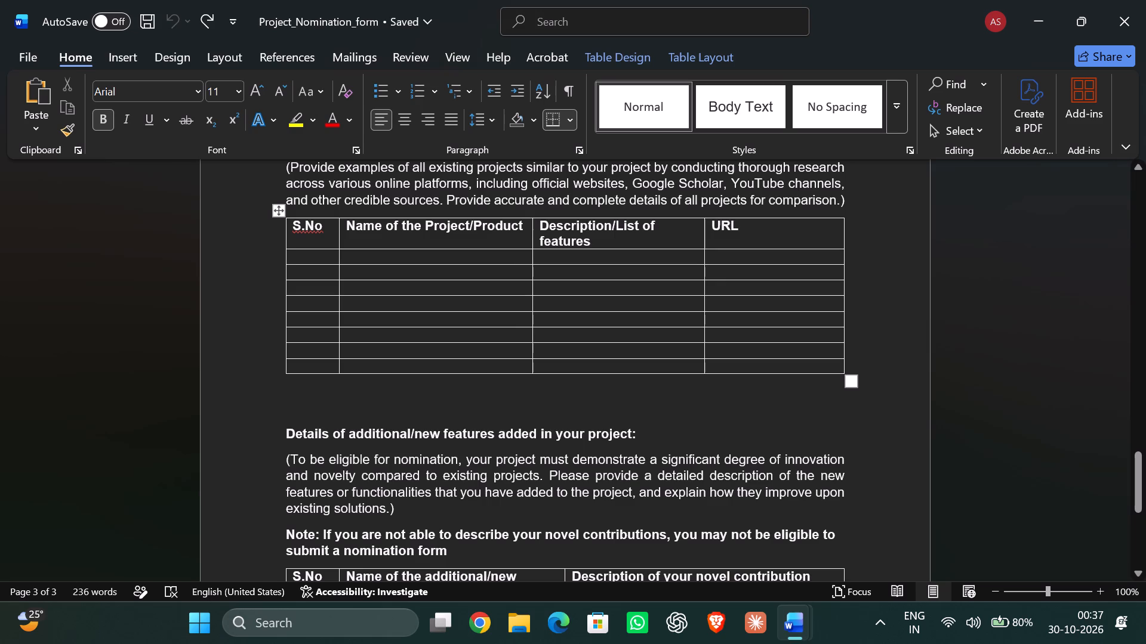
Number the first two rows of the existing projects table 1 and 2 in the S.No column.
key("1")
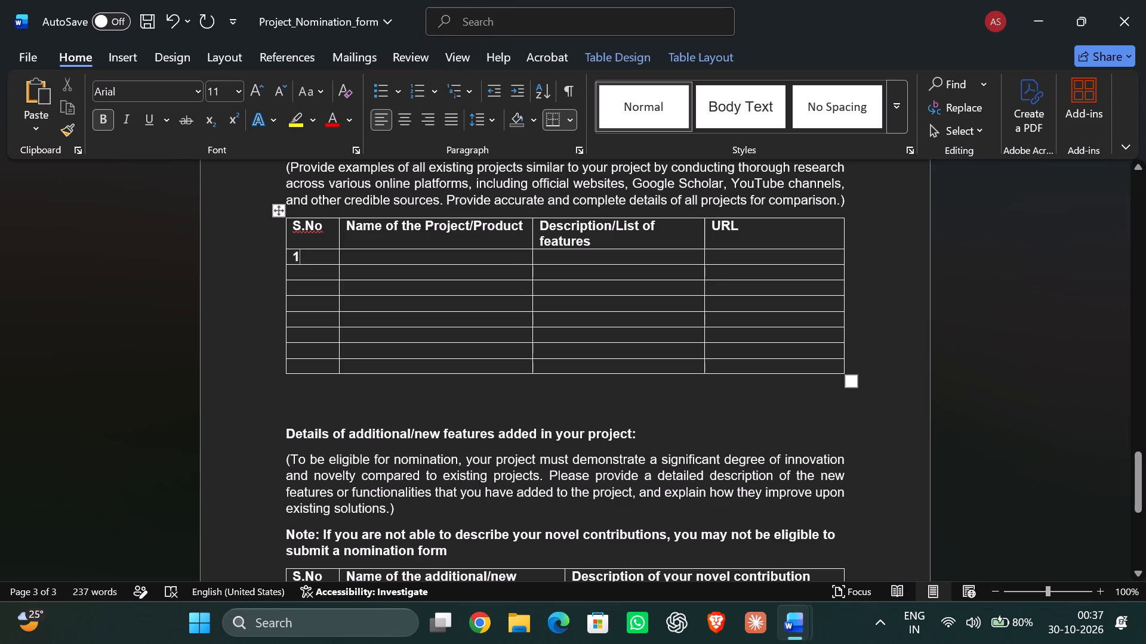
left_click(303, 269)
key("2")
Narrow the S.No column of the existing projects table to just fit its heading.
left_click_drag(338, 227, 323, 227)
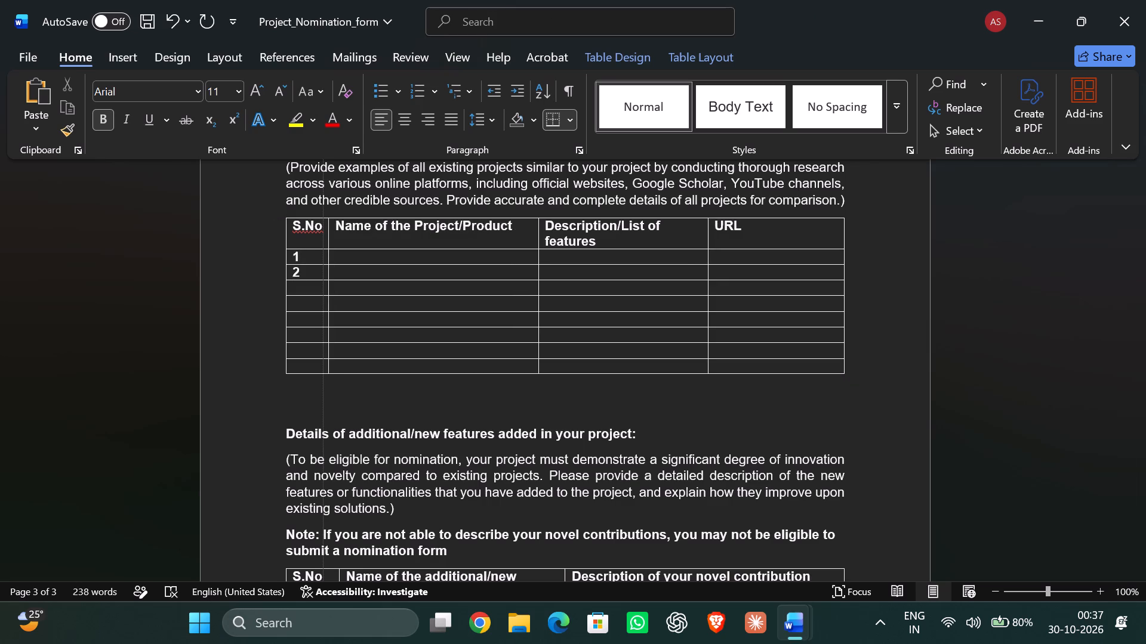
left_click_drag(323, 227, 316, 229)
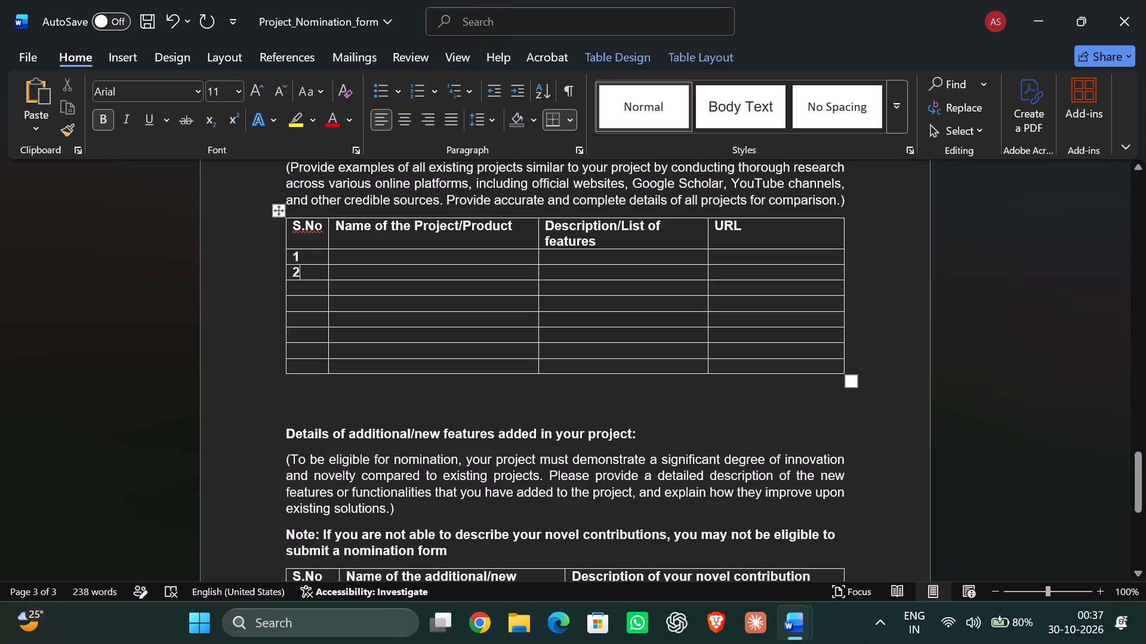
Number the remaining rows of the existing projects table 3 through 8 in the S.No column.
left_click(303, 293)
left_click(309, 290)
key("3")
left_click(301, 306)
key("4")
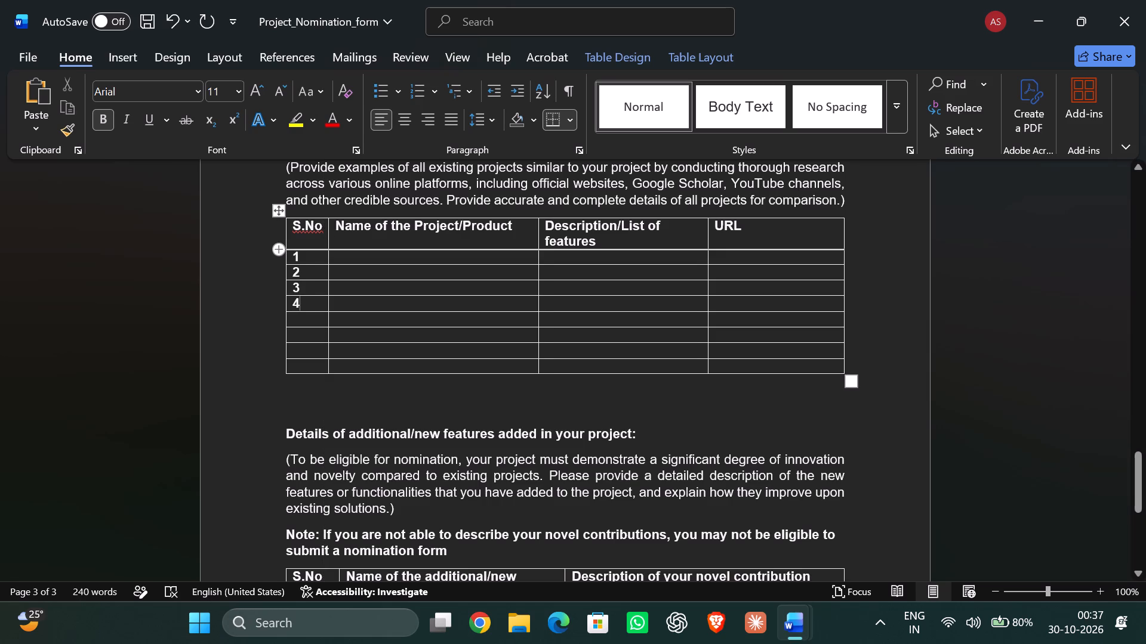
left_click(286, 234)
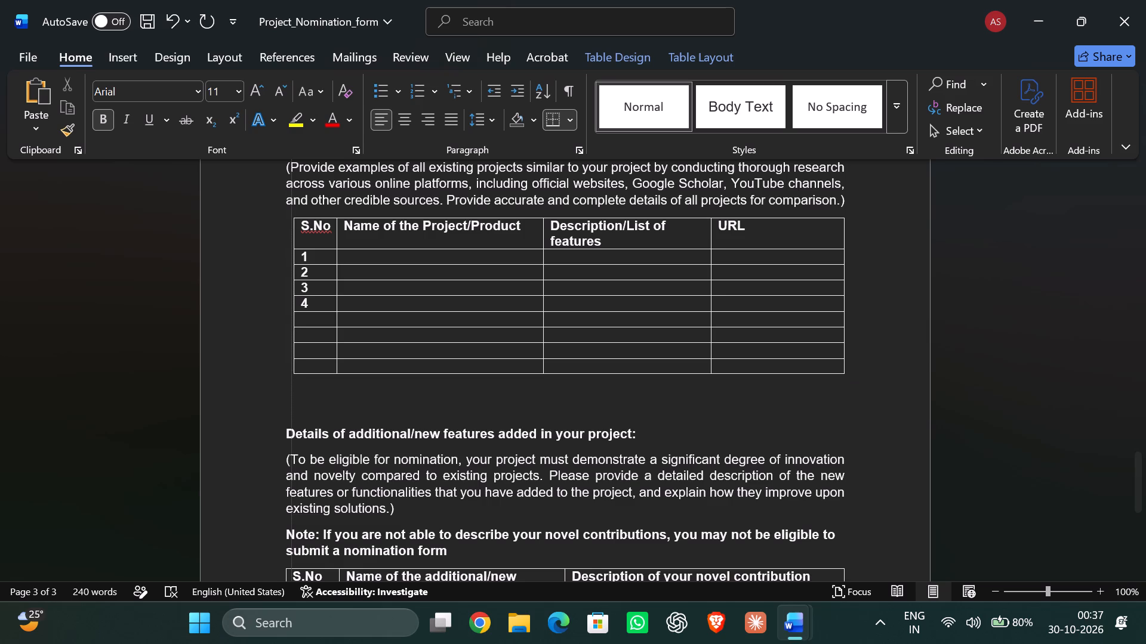
left_click(300, 323)
key("5")
left_click(296, 345)
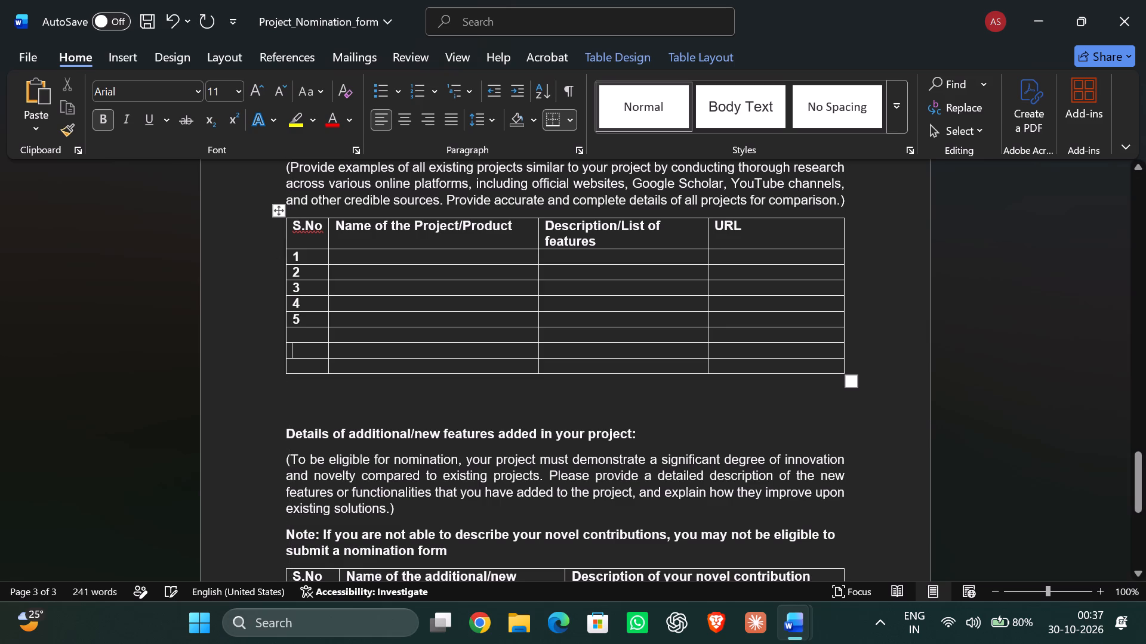
left_click(301, 335)
key("6")
left_click(295, 353)
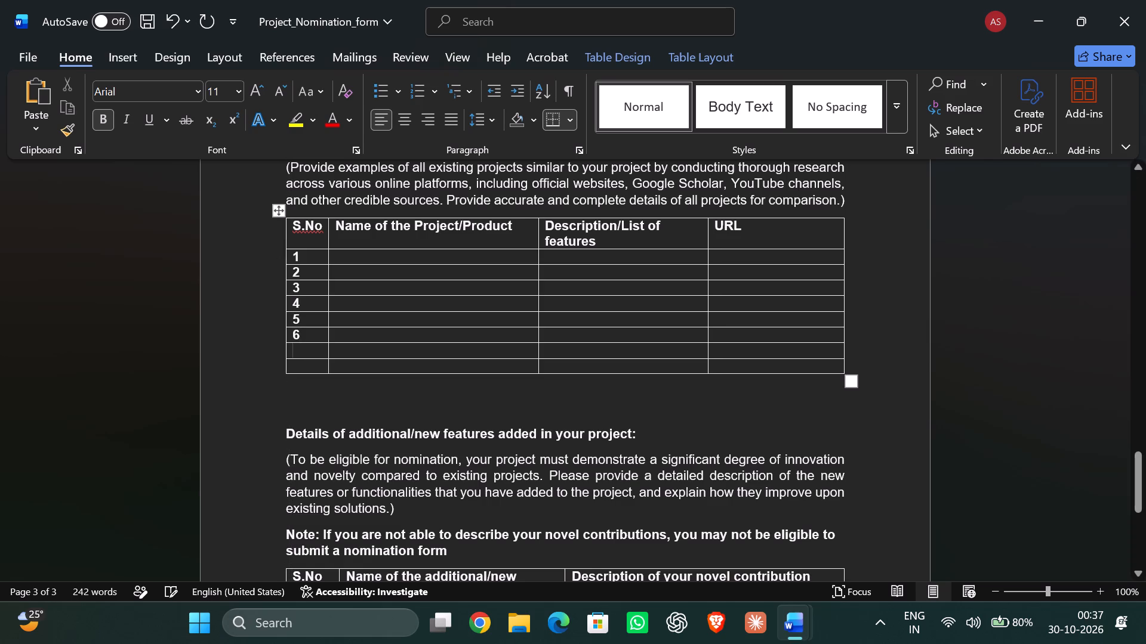
key("7")
left_click(301, 366)
key("8")
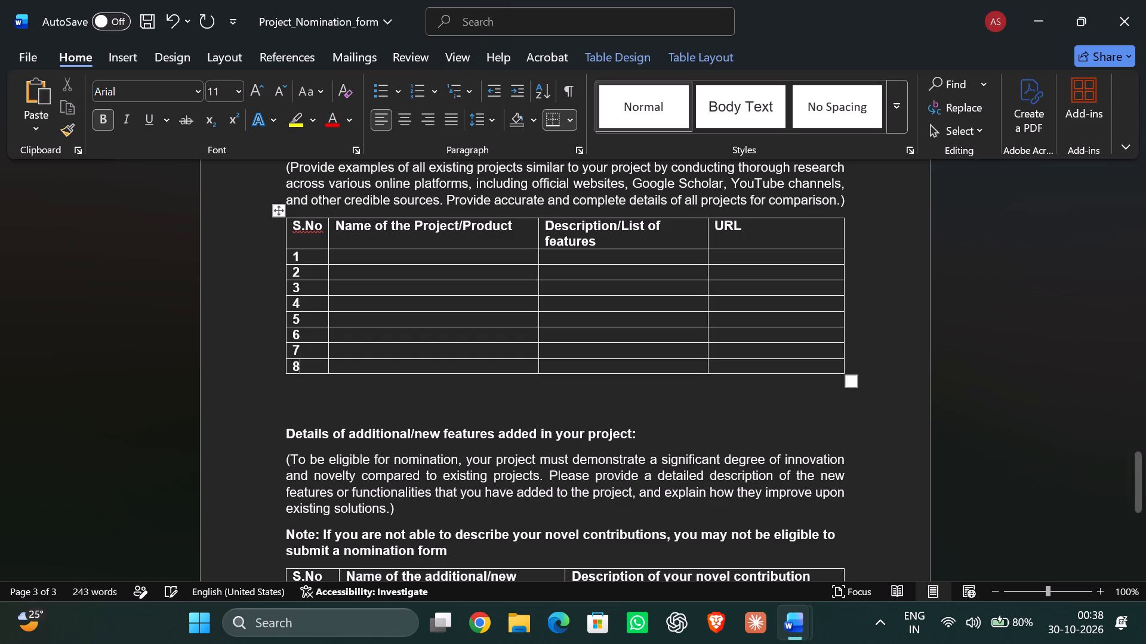
Paste the copied project names, descriptions and URLs into the table, starting at row 1 of the Name of the Project/Product column.
left_click(380, 349)
left_click(349, 261)
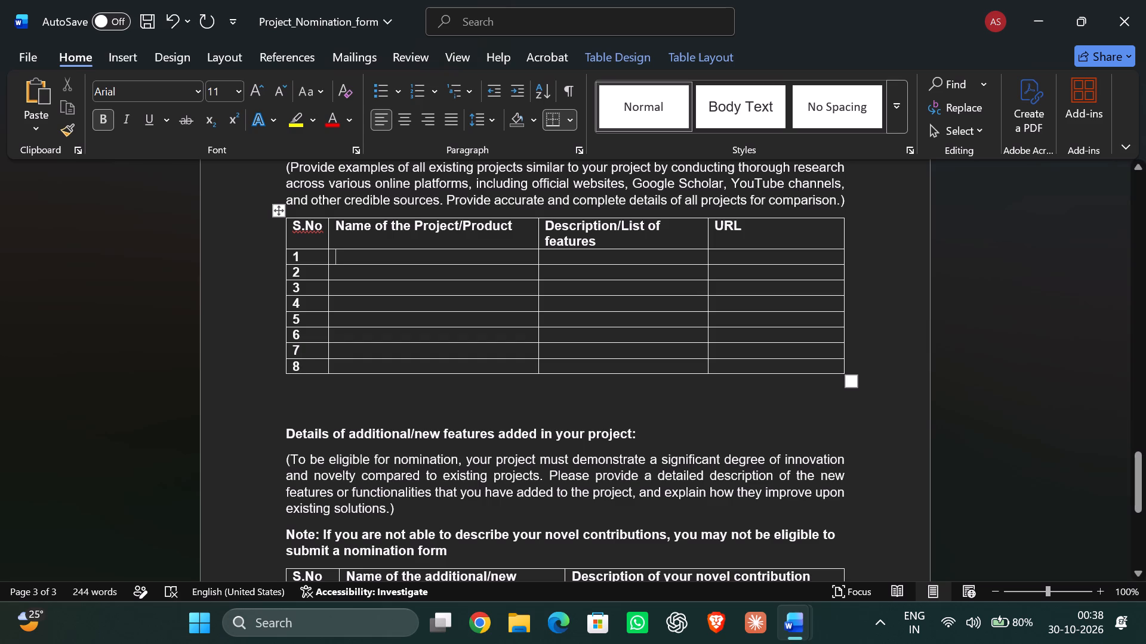
key("ctrl+v")
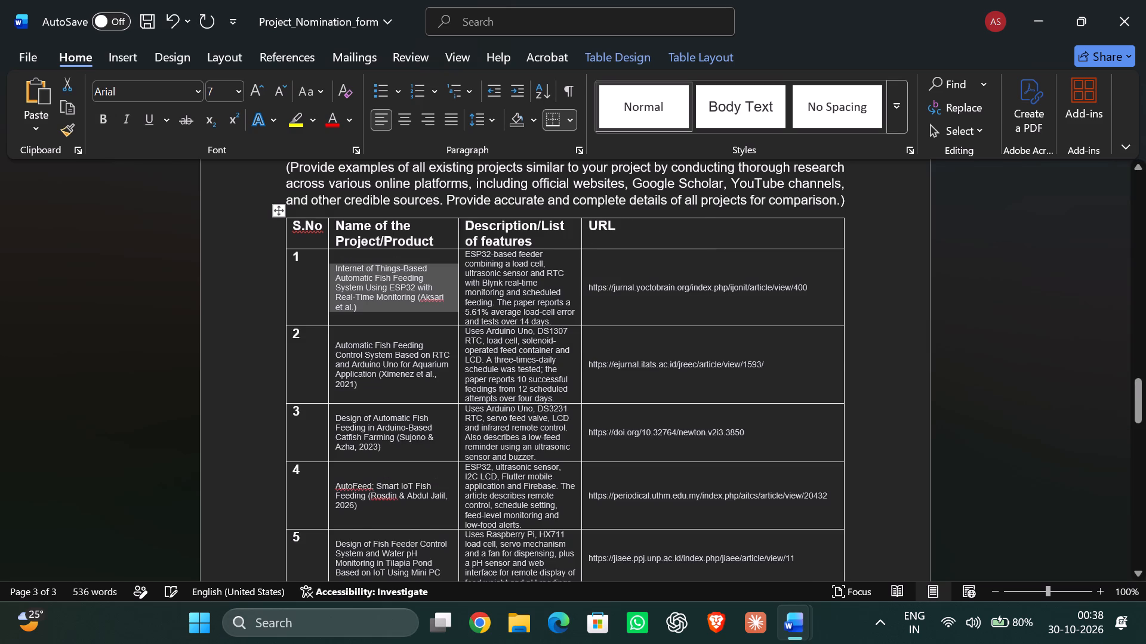
Insert a line break before the heading "Details of additional/new features added in your project" below the table.
scroll(530, 326, "down", 12)
left_click(286, 313)
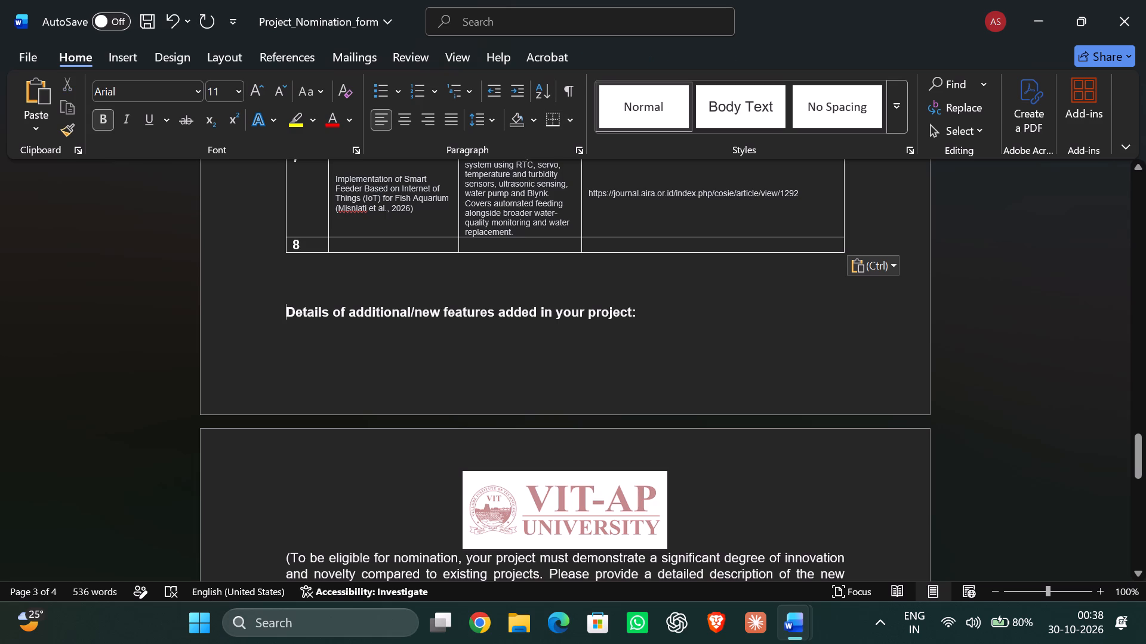
key("Return")
Clear the serial number 8 from the empty last row of the existing projects table.
scroll(504, 345, "up", 1)
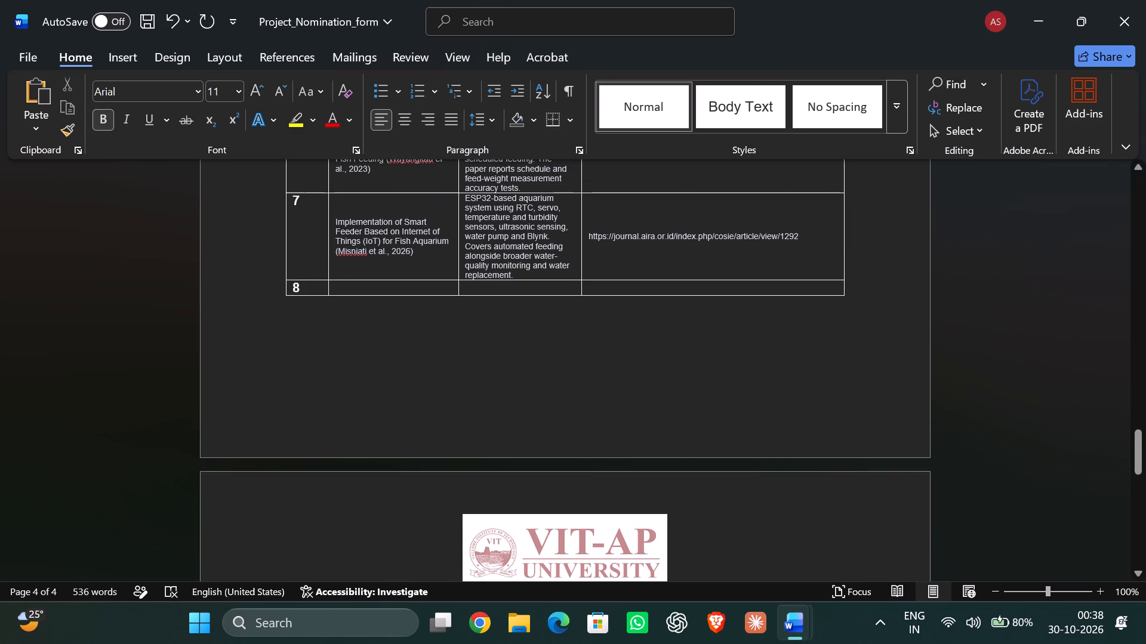
left_click(315, 289)
key("BackSpace")
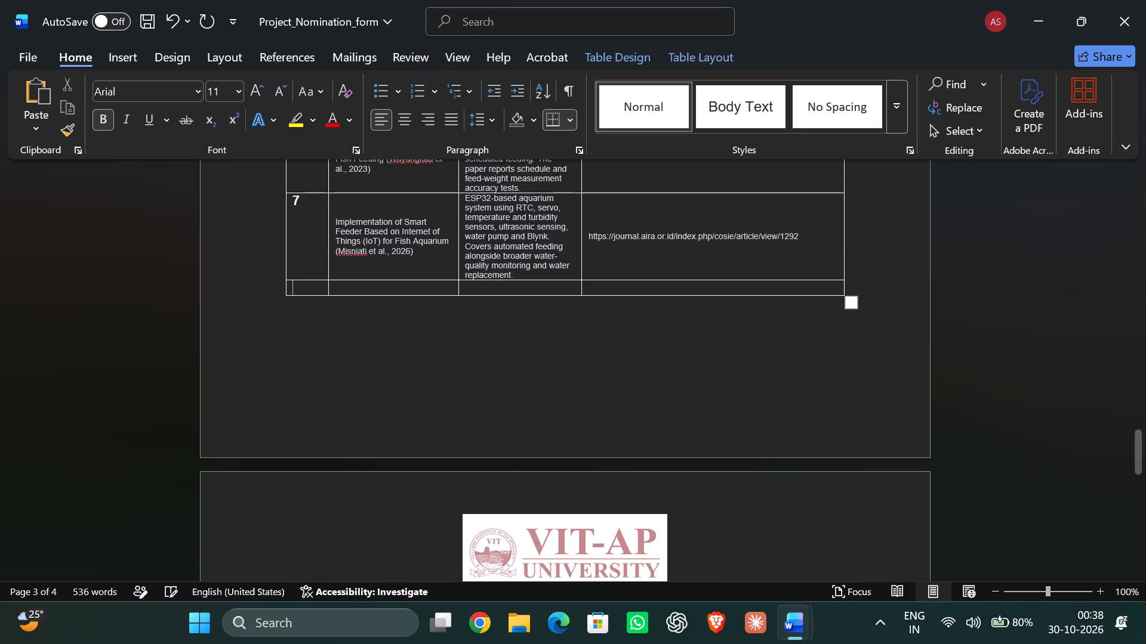
key("Delete")
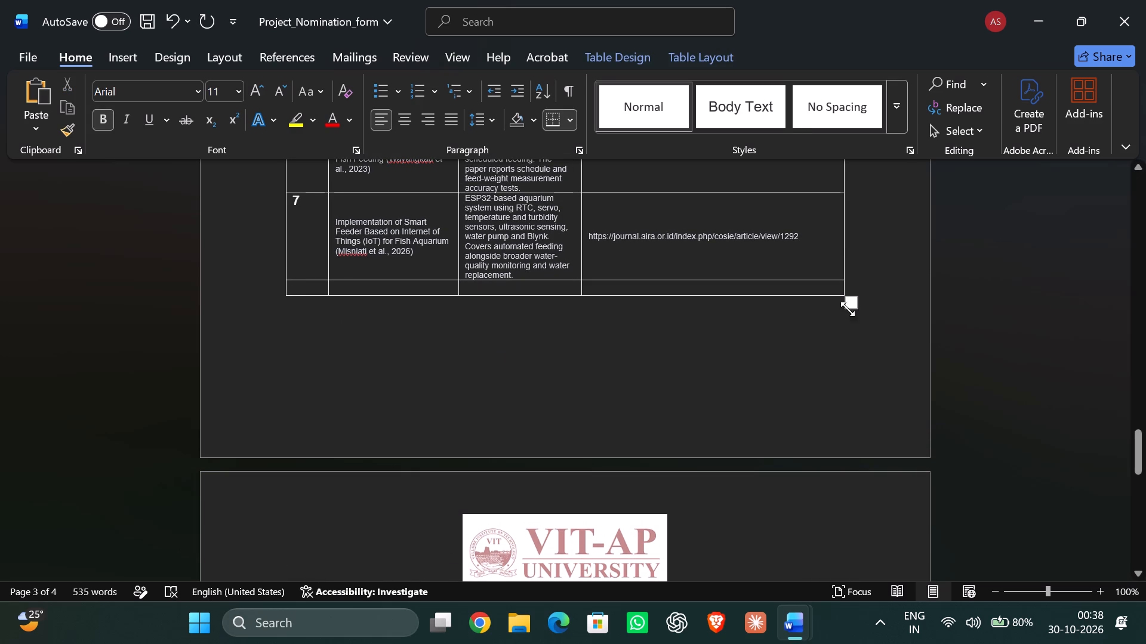
Resize the existing projects table from its bottom corner, making it slightly larger overall.
left_click_drag(854, 304, 841, 291)
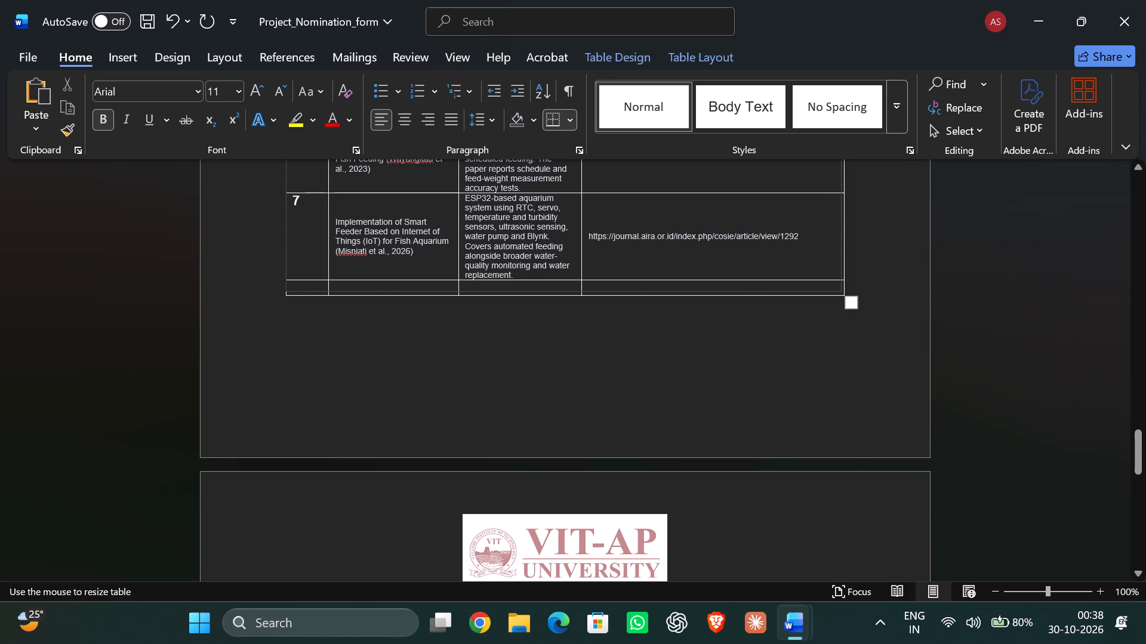
left_click_drag(841, 291, 843, 280)
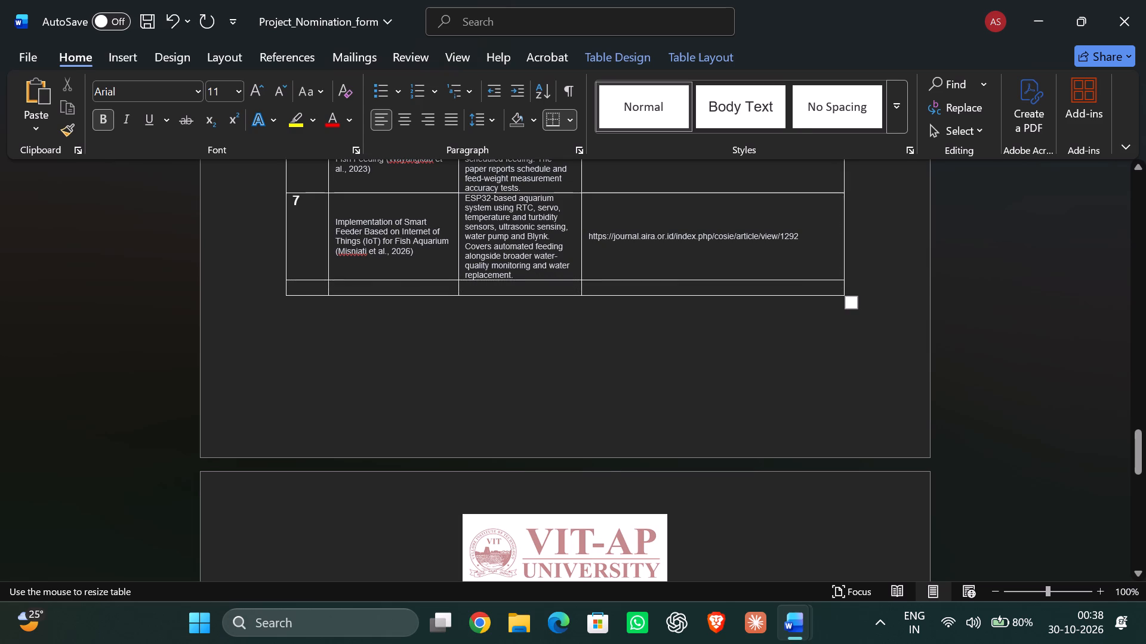
scroll(793, 332, "down", 7)
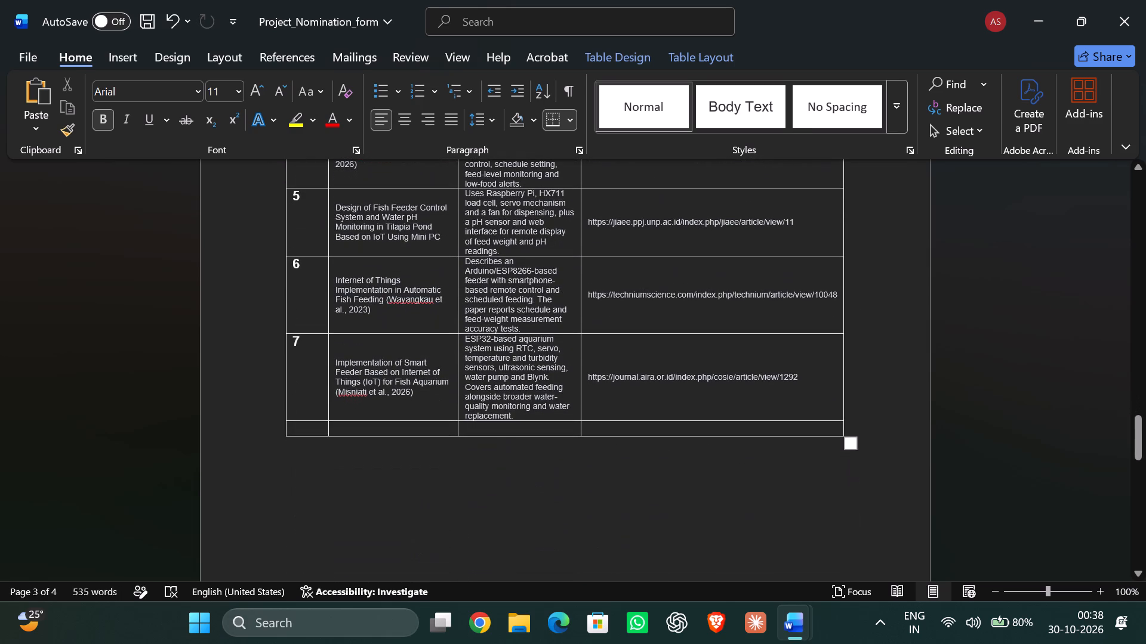
left_click_drag(850, 447, 855, 487)
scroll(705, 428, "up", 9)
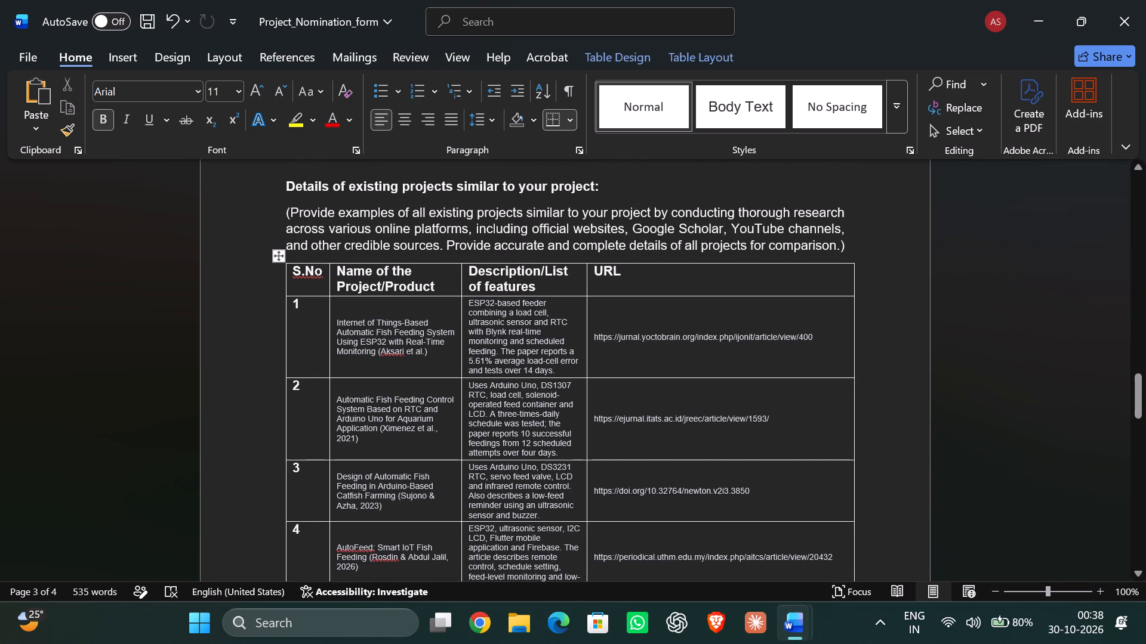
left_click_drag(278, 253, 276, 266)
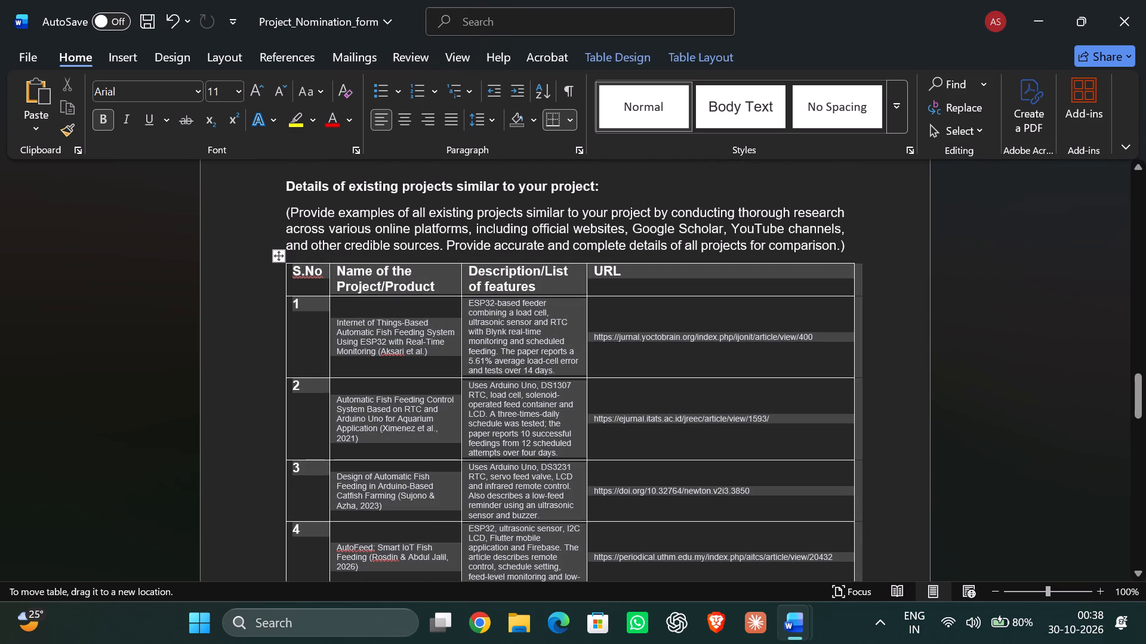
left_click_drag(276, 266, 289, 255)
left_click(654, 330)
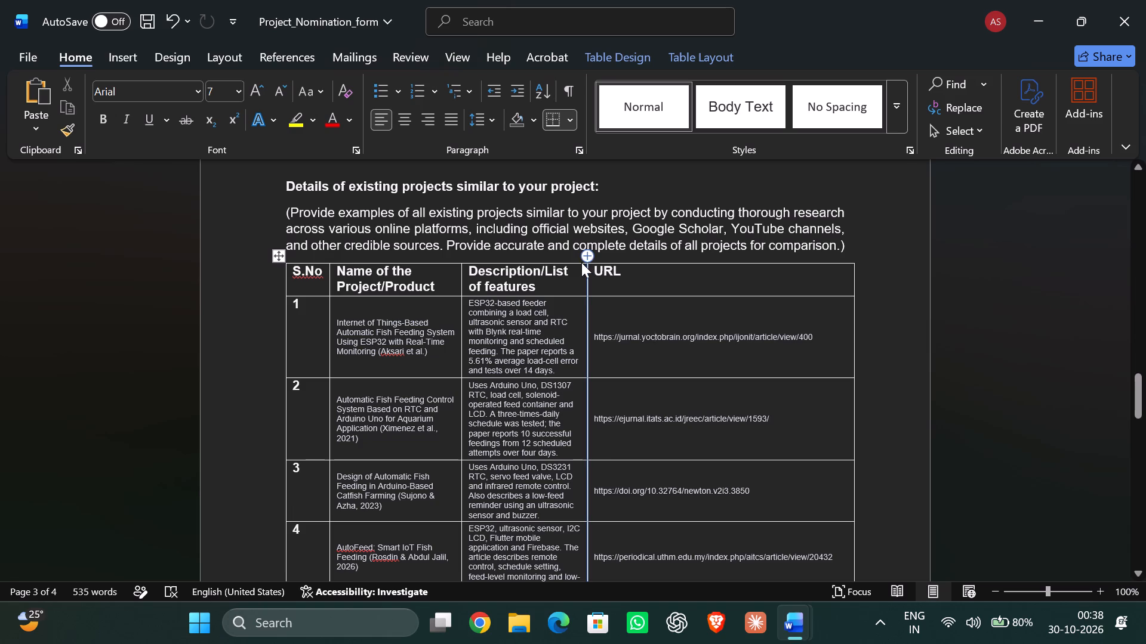
Widen the Description/List of features column of the existing projects table, narrowing the Name of the Project/Product column.
left_click_drag(584, 264, 605, 265)
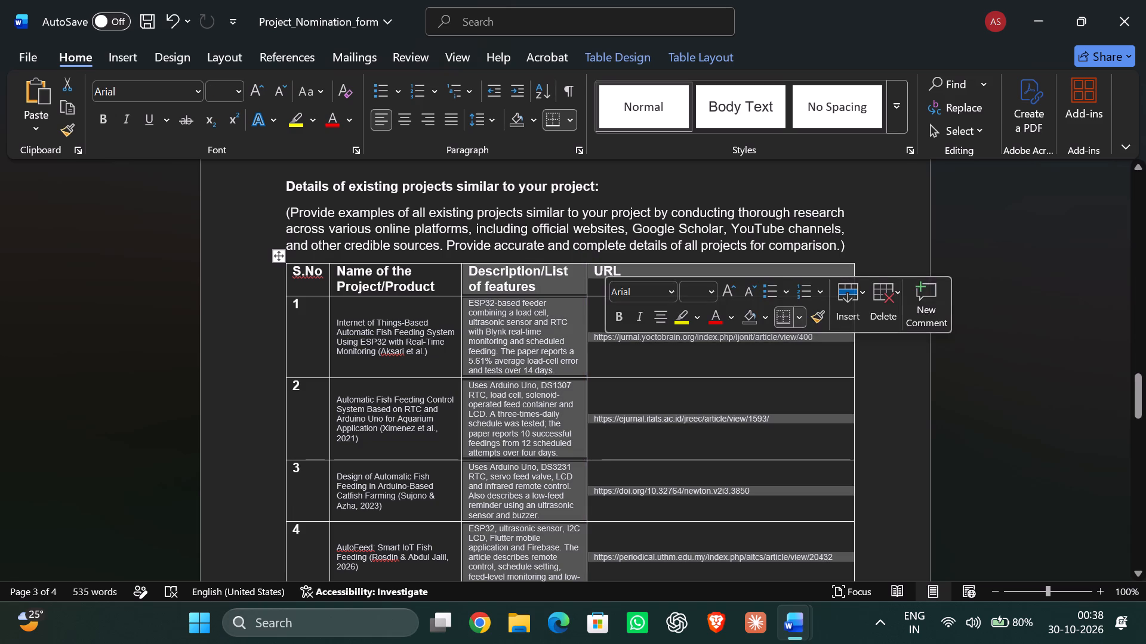
left_click(583, 265)
left_click(557, 292)
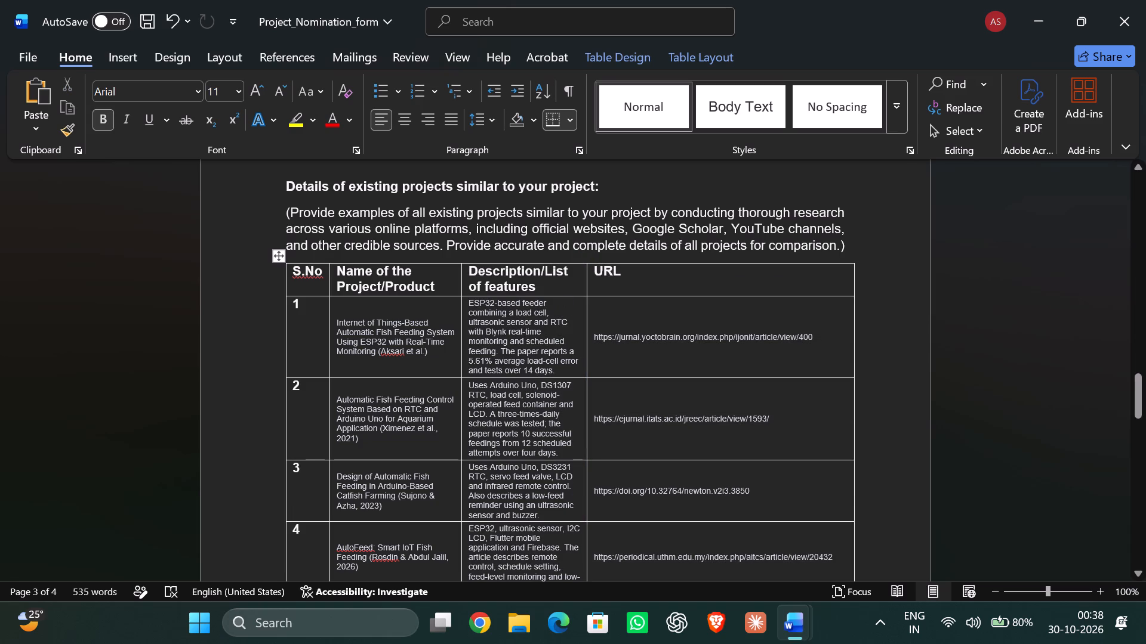
left_click_drag(586, 307, 637, 309)
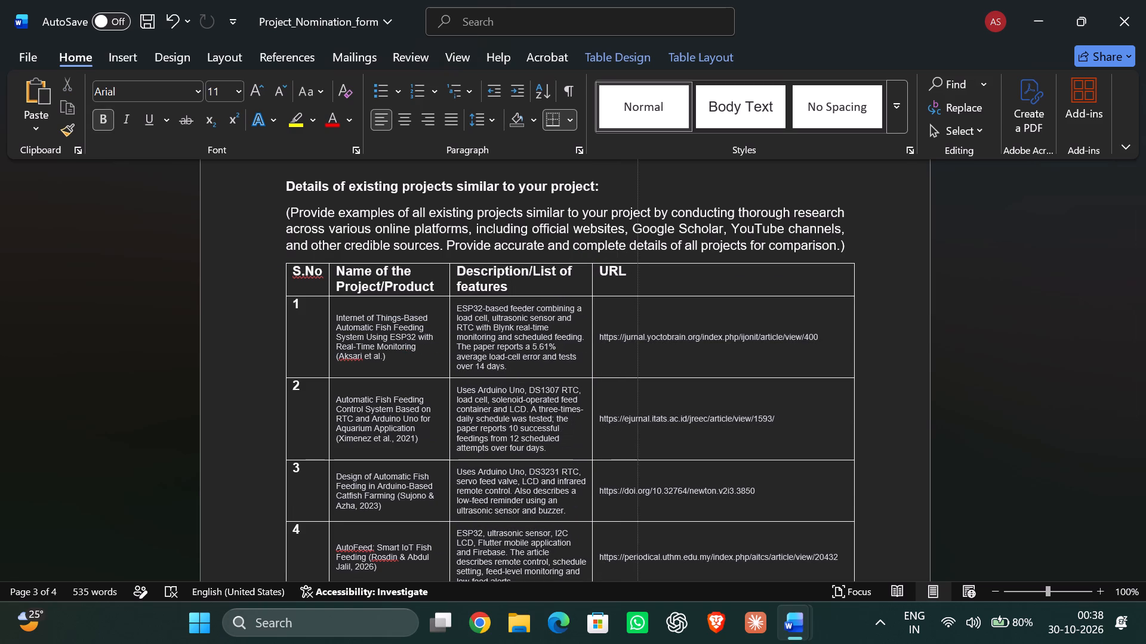
left_click_drag(637, 309, 647, 311)
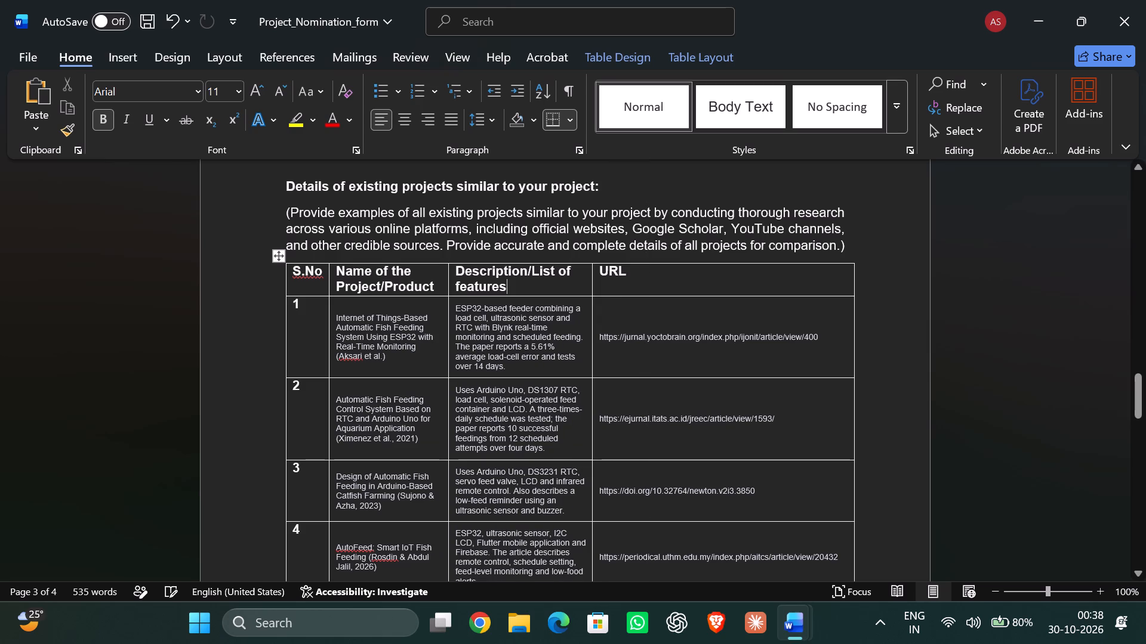
left_click_drag(448, 315, 422, 314)
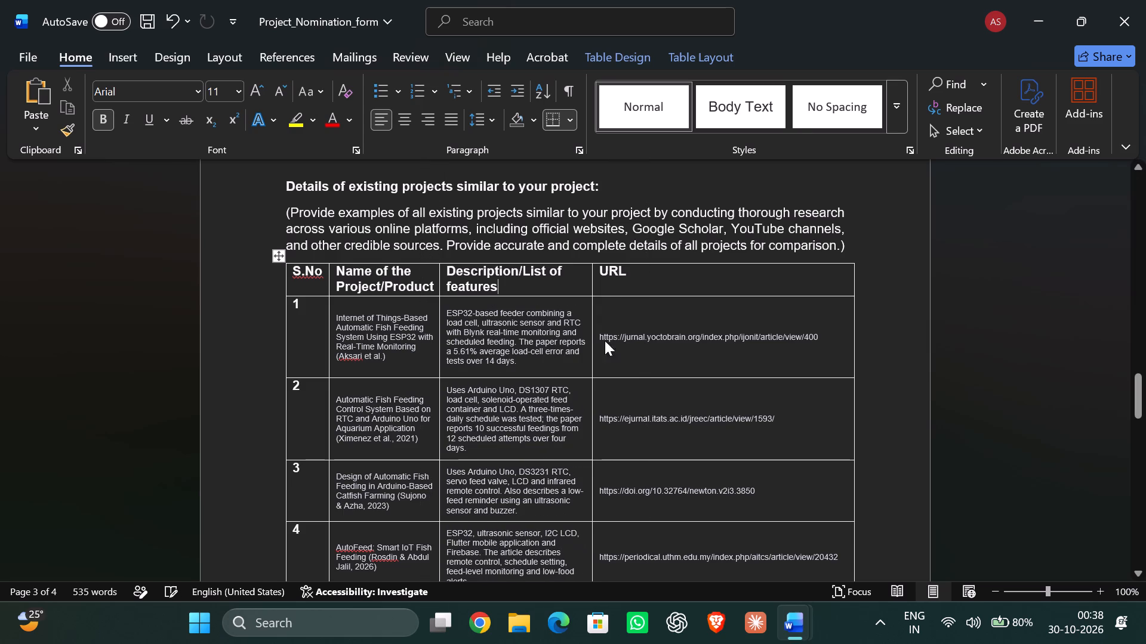
Adjust the outer edge of the URL column so the existing projects table lines up with the paragraph text above it.
scroll(612, 339, "down", 1)
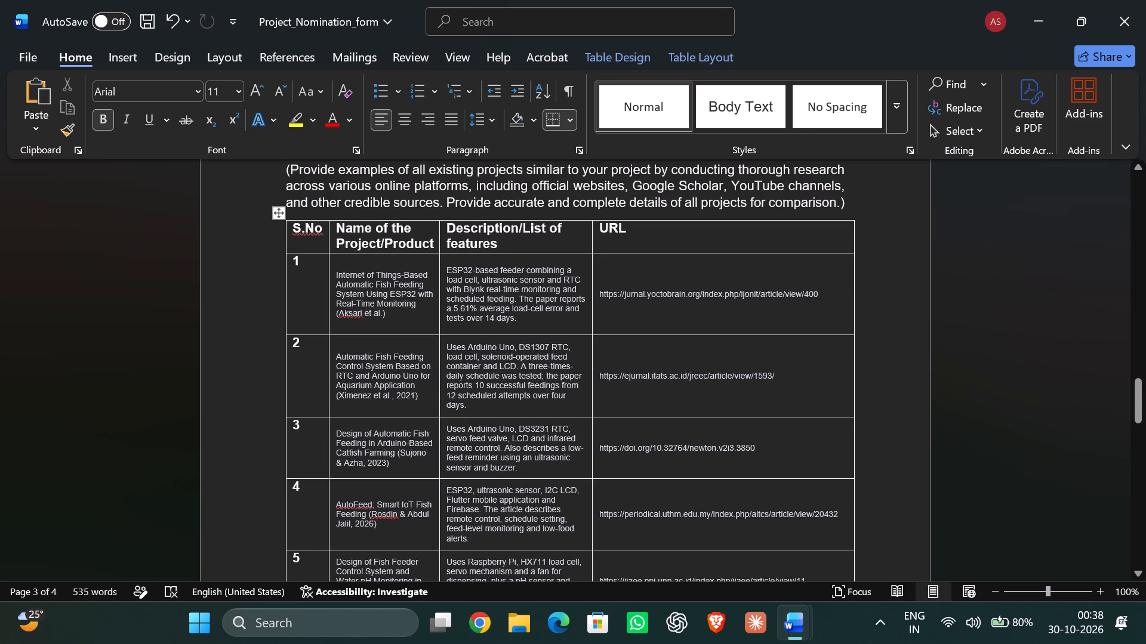
left_click_drag(593, 278, 626, 284)
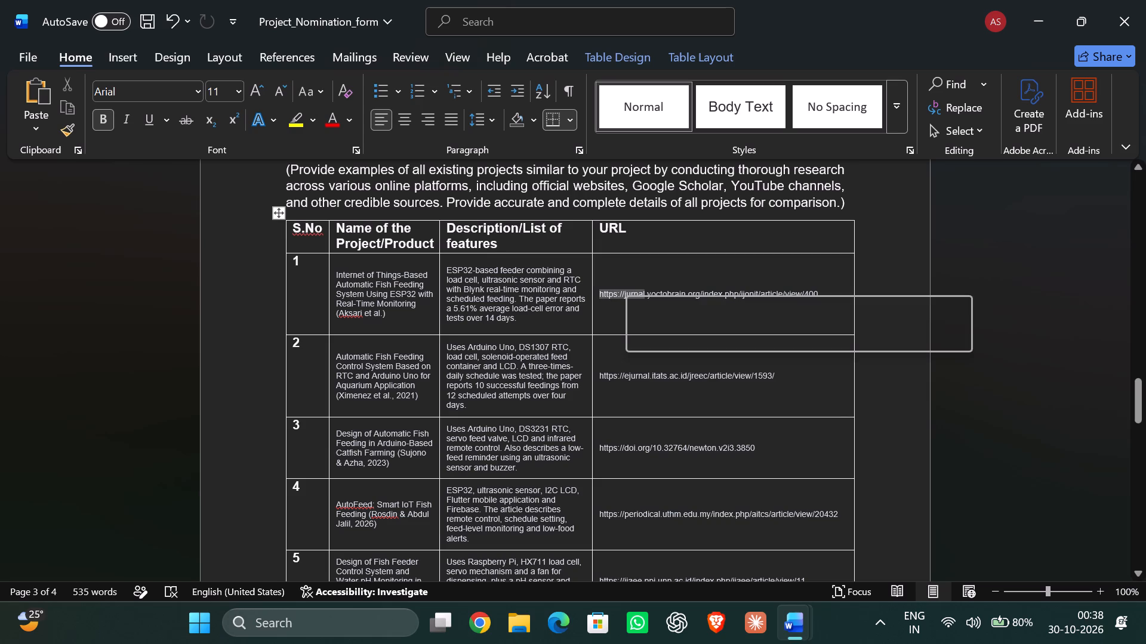
left_click(836, 275)
left_click_drag(854, 275, 826, 281)
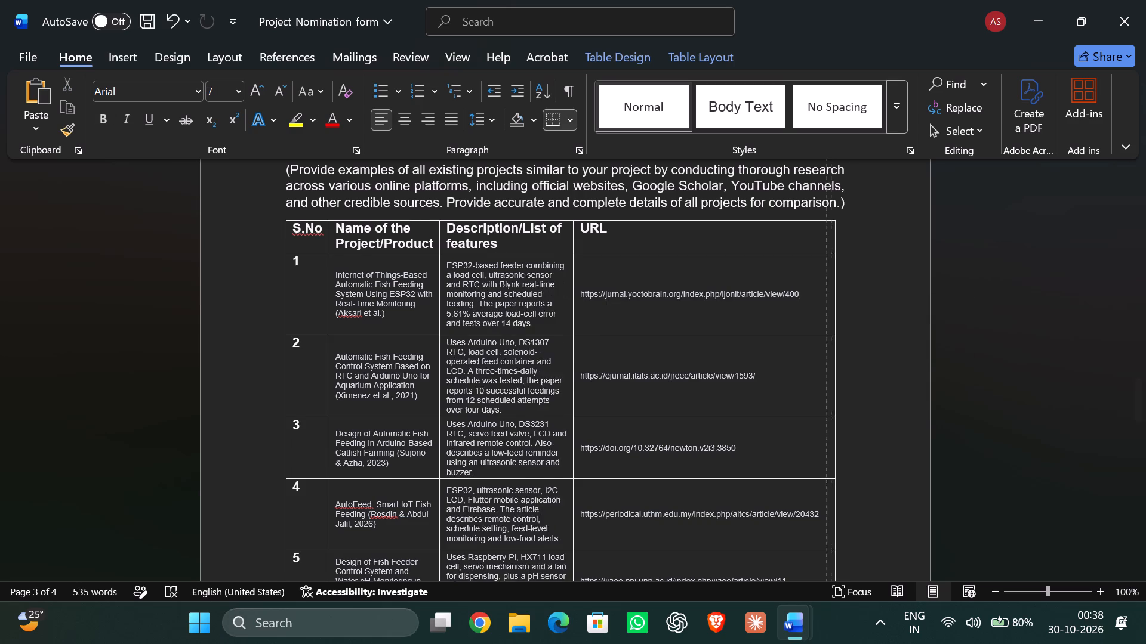
left_click_drag(826, 281, 729, 277)
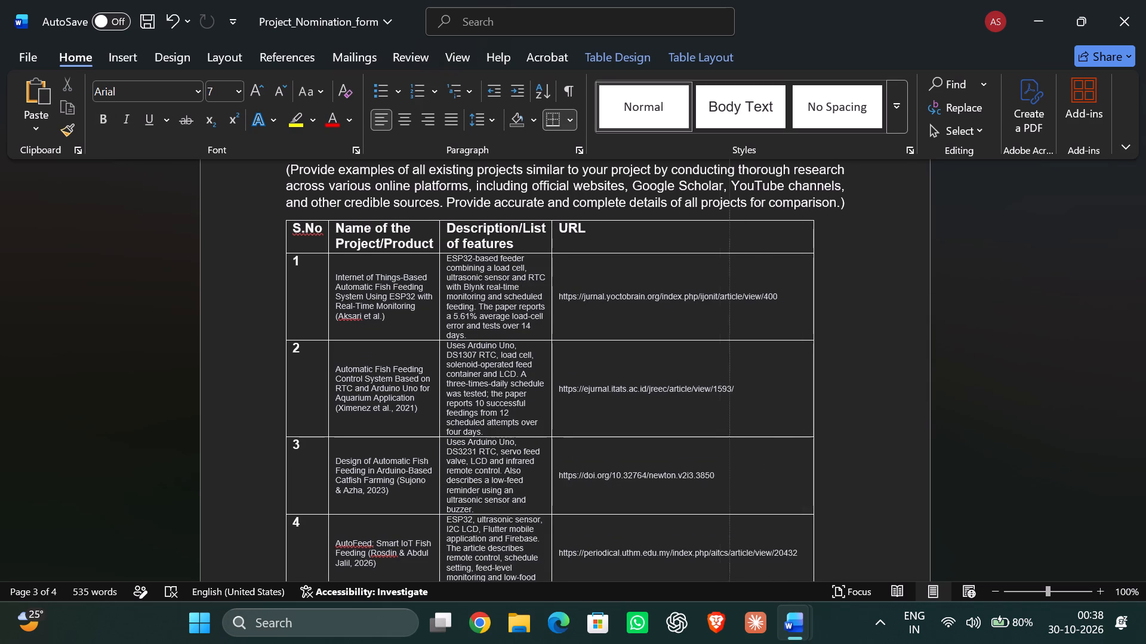
left_click_drag(729, 277, 855, 289)
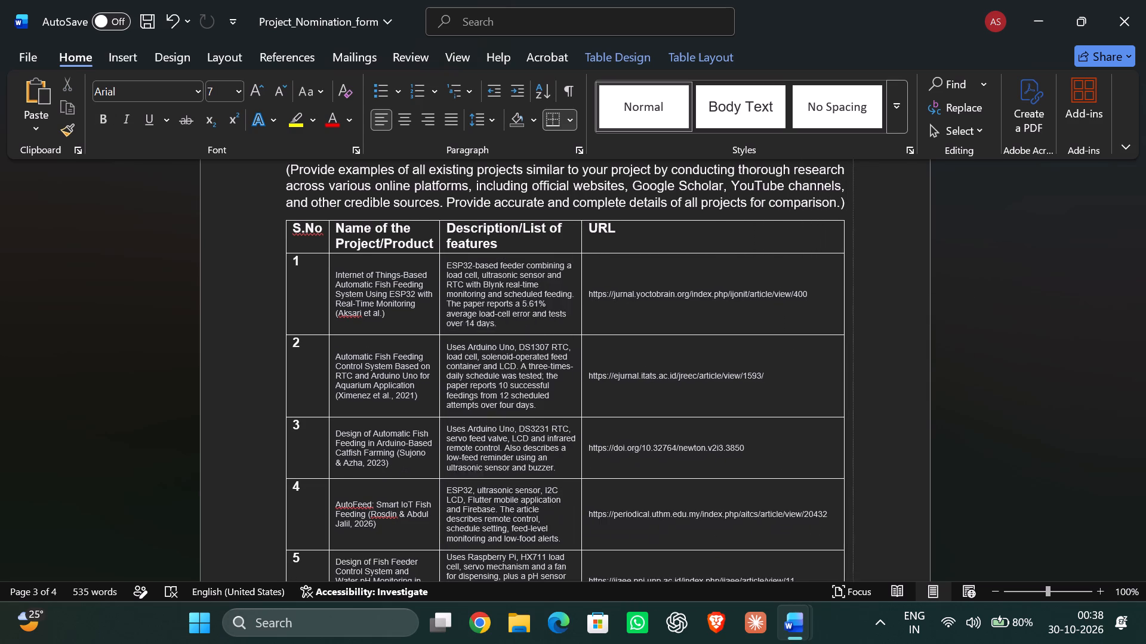
left_click_drag(855, 289, 905, 296)
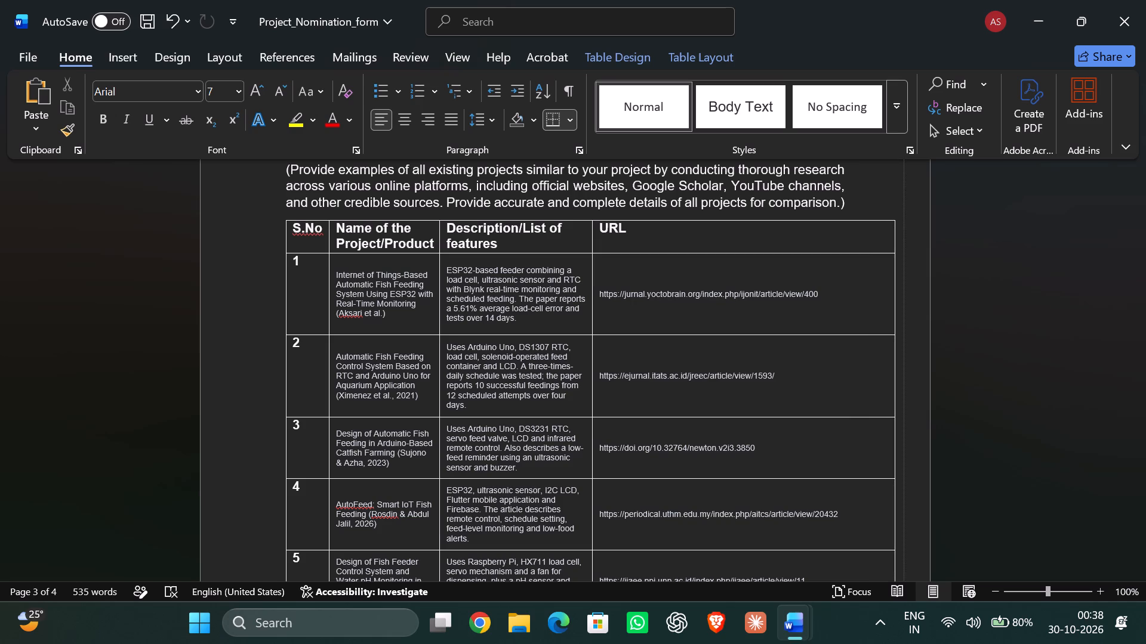
left_click_drag(905, 296, 849, 295)
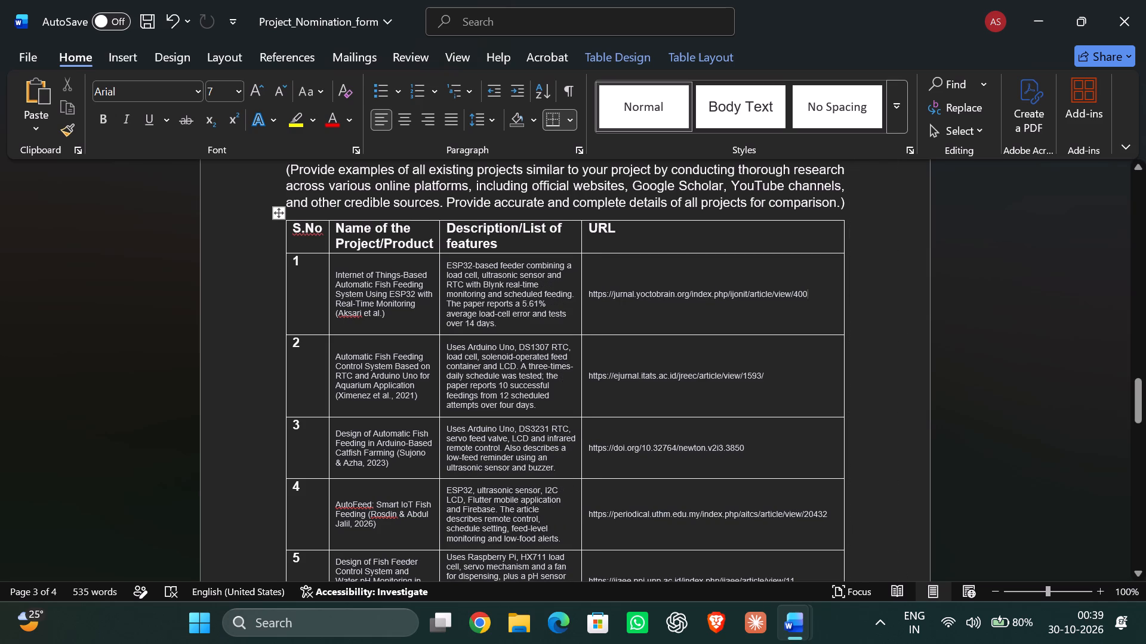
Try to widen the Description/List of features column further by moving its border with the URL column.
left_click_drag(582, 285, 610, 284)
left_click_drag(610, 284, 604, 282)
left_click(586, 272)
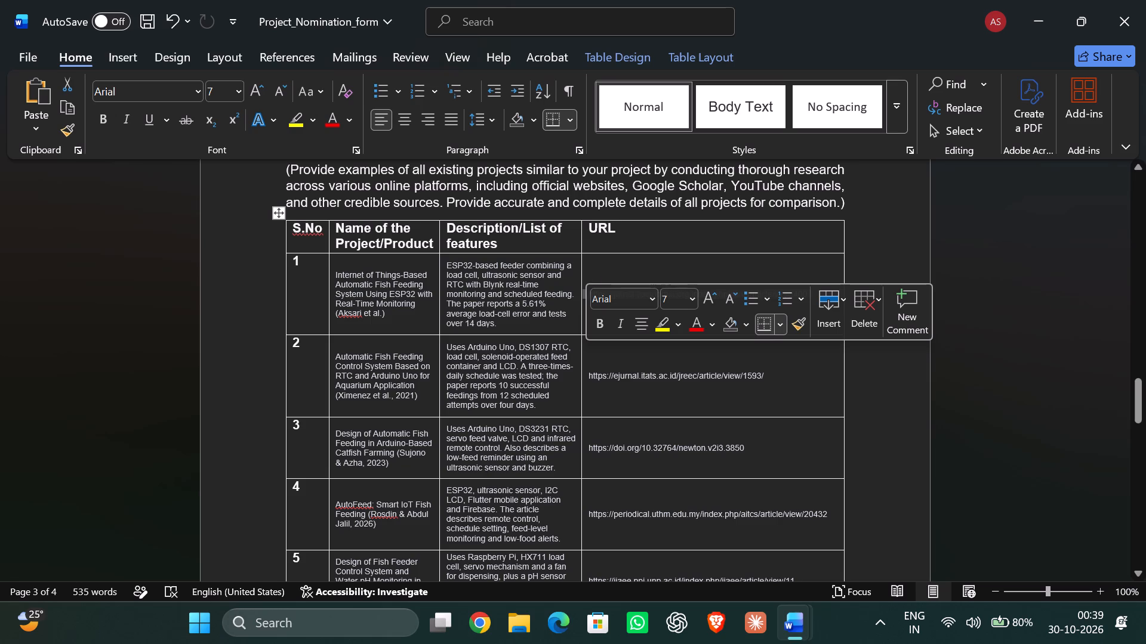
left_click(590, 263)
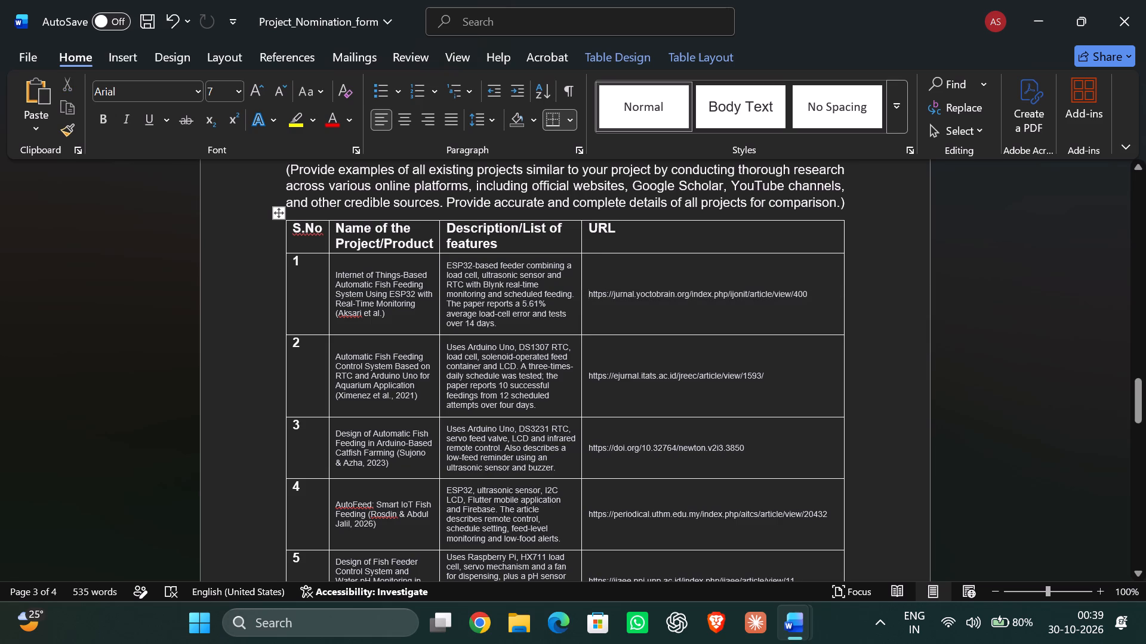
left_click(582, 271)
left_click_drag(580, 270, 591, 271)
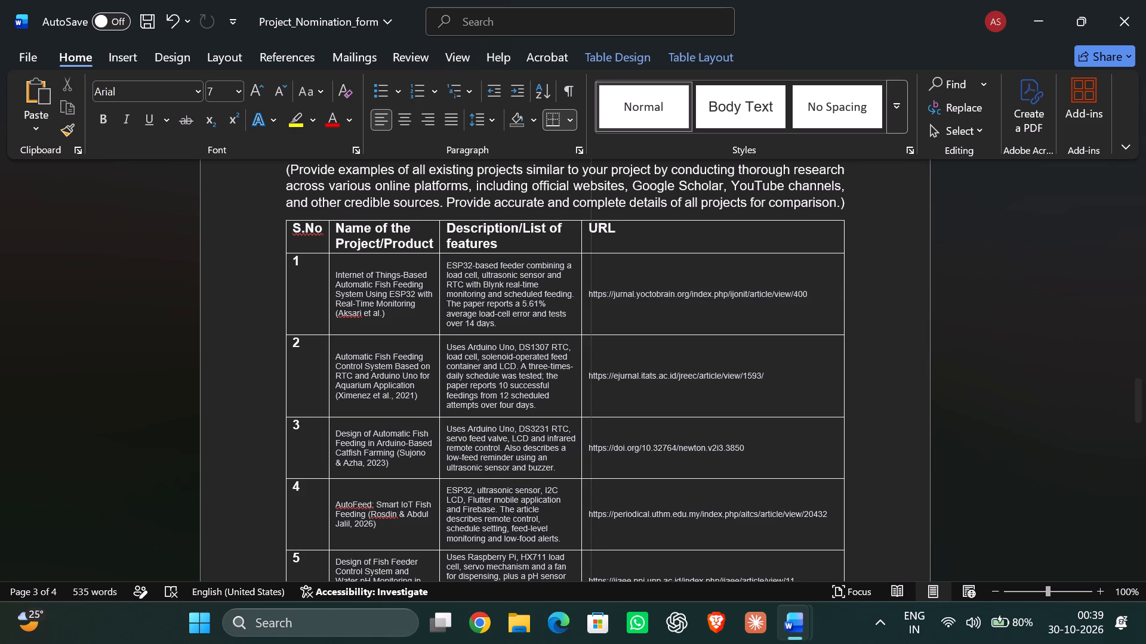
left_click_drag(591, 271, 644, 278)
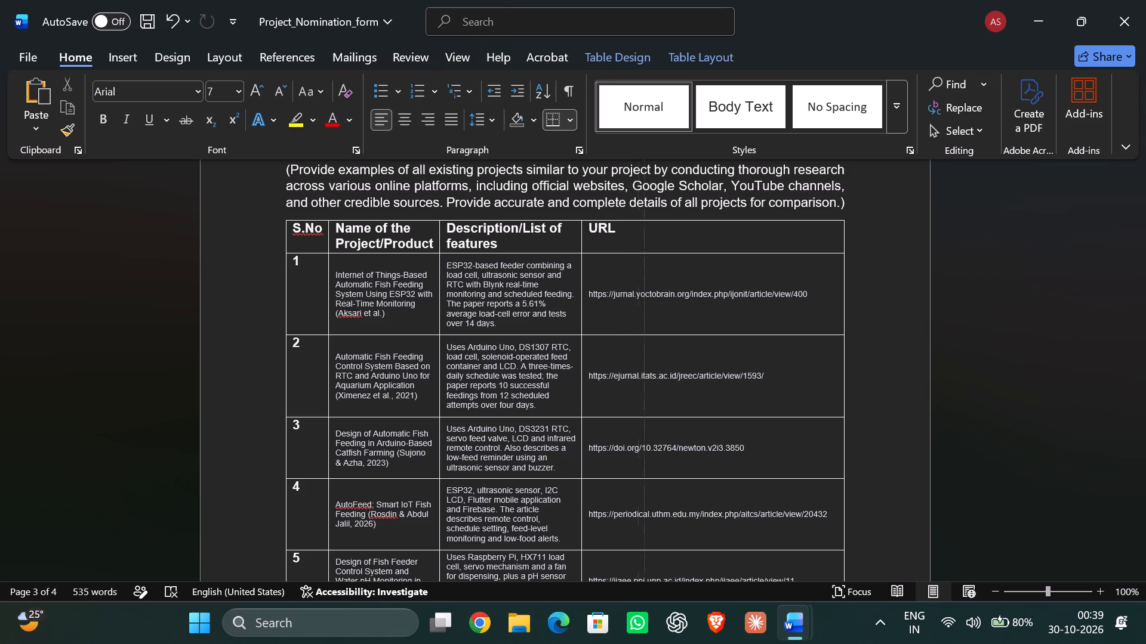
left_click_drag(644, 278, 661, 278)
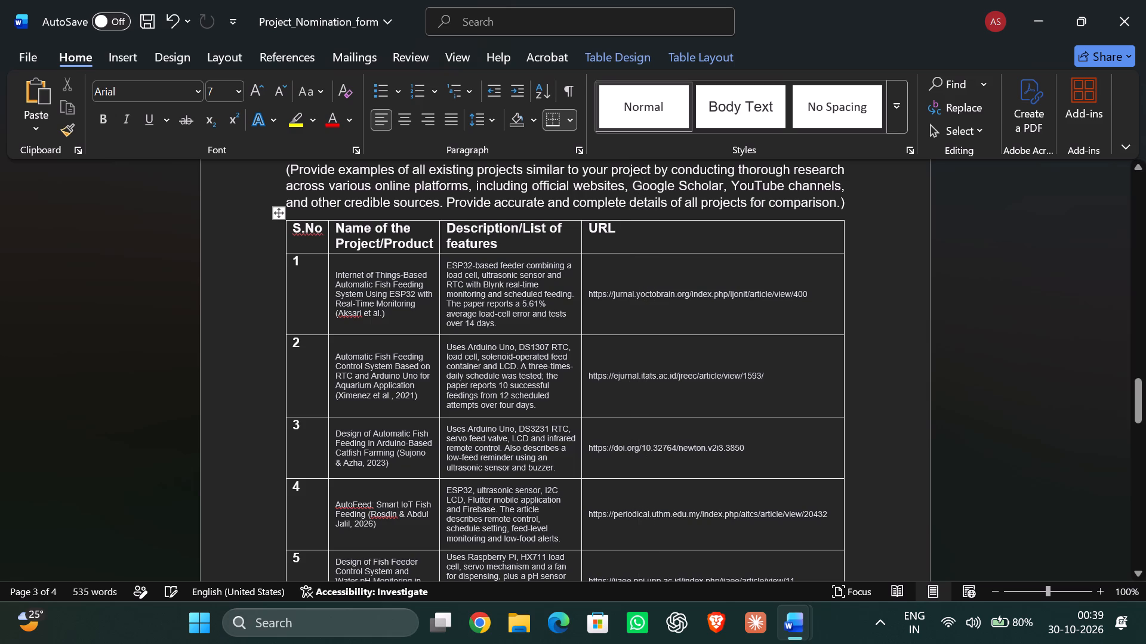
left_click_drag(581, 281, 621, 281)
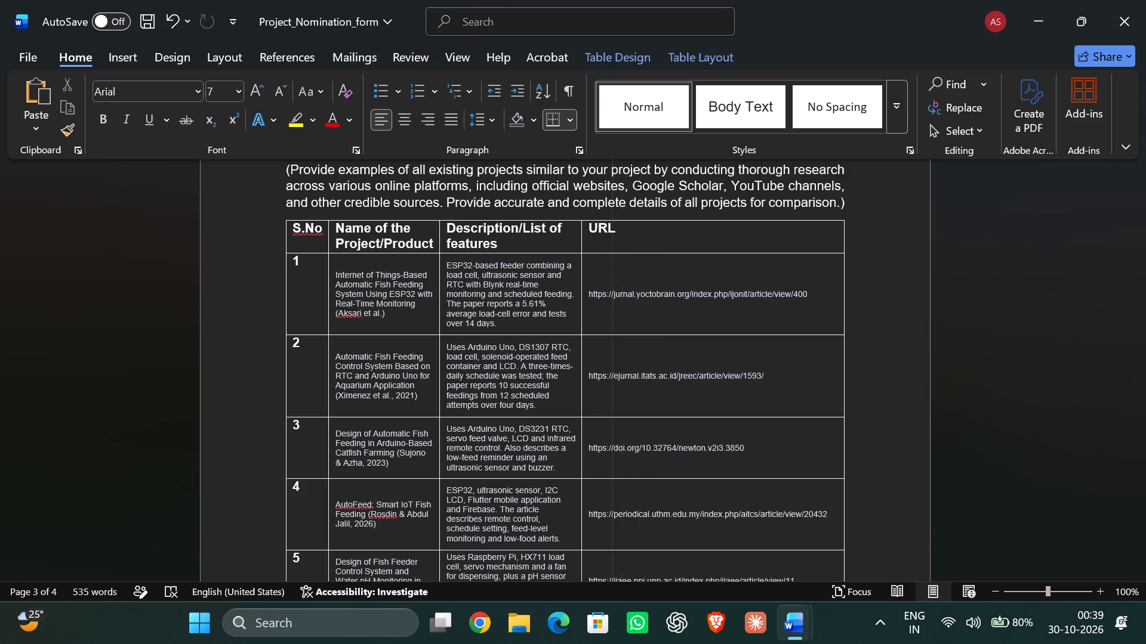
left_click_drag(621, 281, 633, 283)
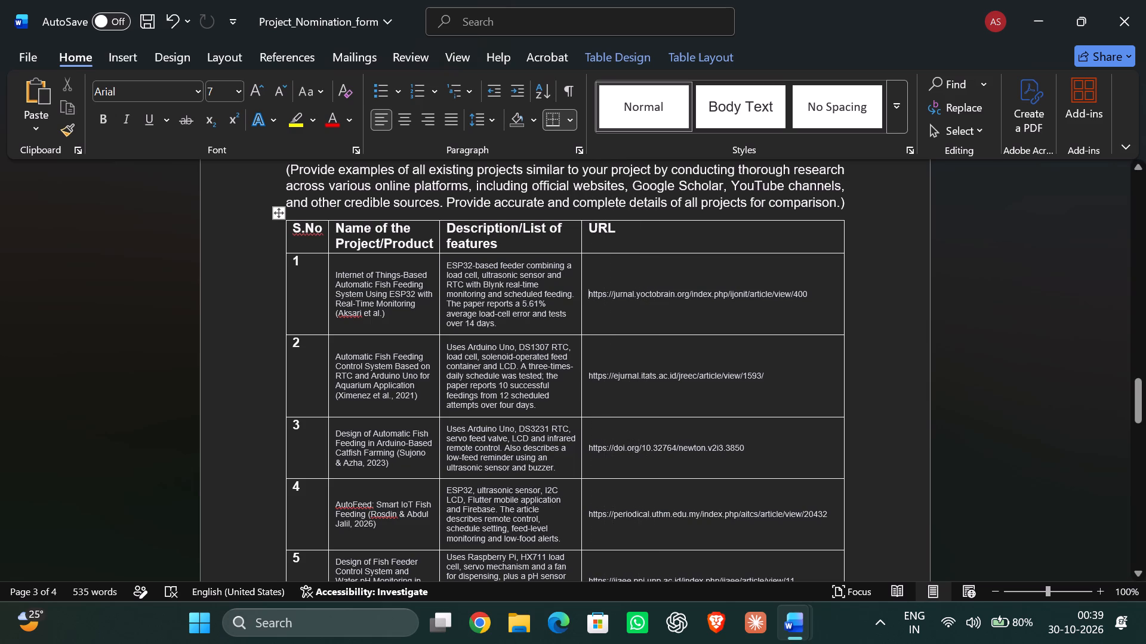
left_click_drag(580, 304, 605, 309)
Place the cursor in the first empty S.No cell of the additional/new features table on page 4.
scroll(550, 299, "down", 9)
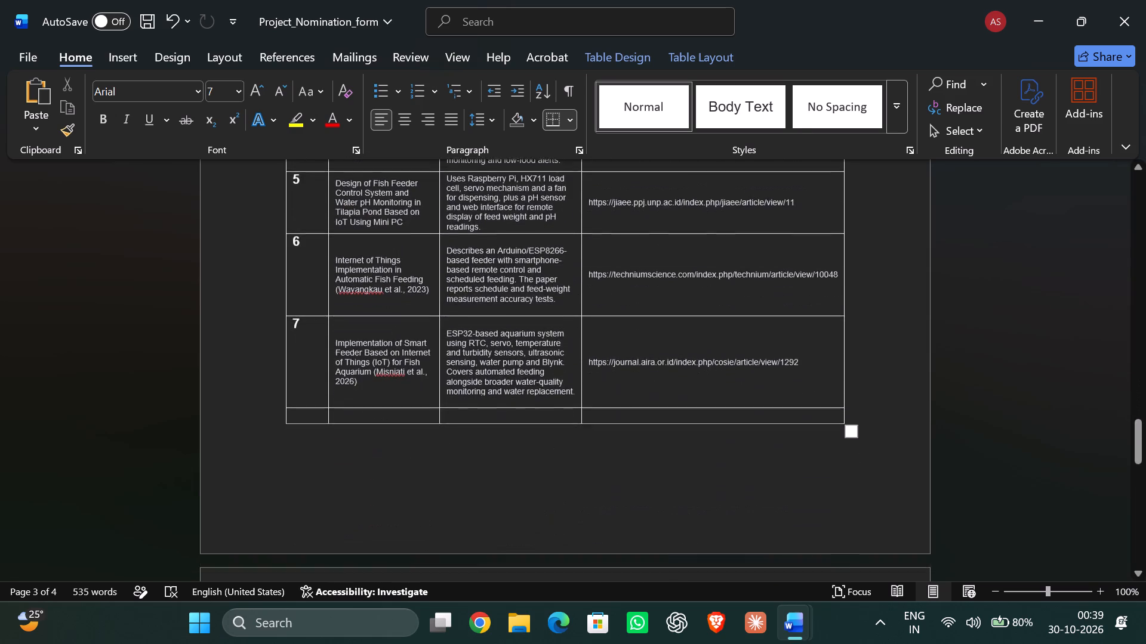
scroll(549, 308, "down", 16)
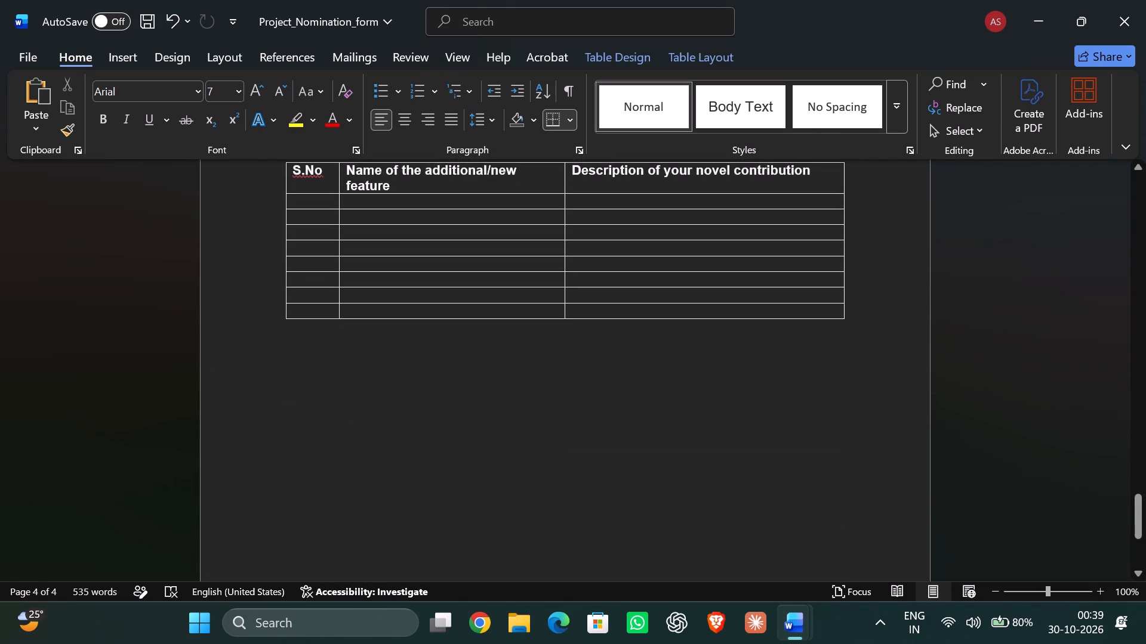
left_click(298, 200)
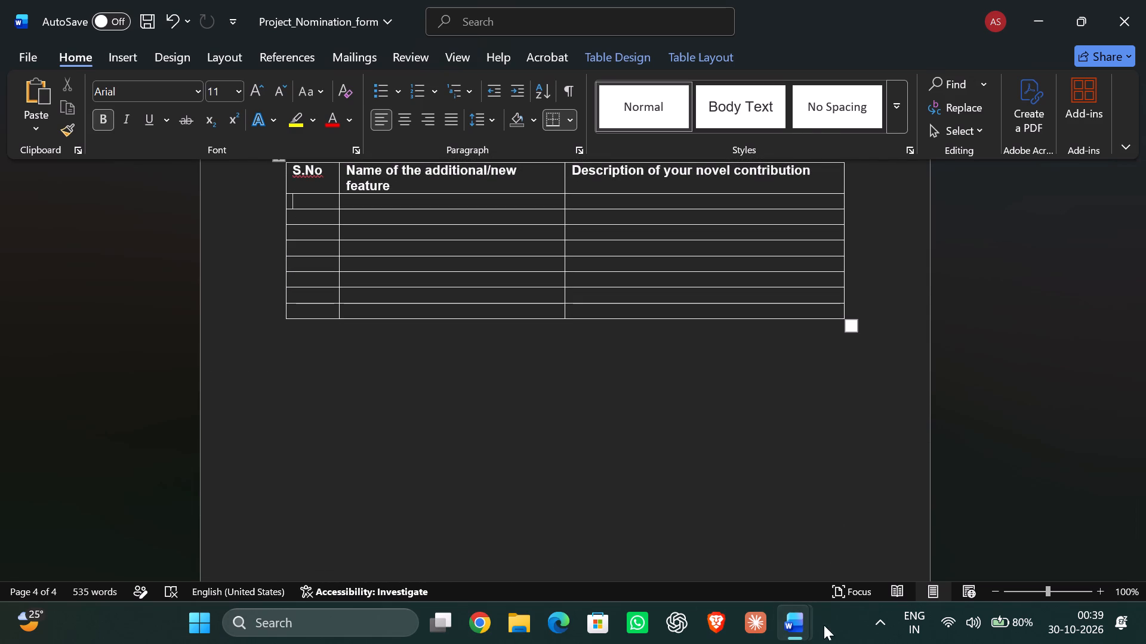
Switch to FinPilot_Existing_Projects_and_Novel_Contributions and locate its table of additional/new features on page 2.
left_click(658, 538)
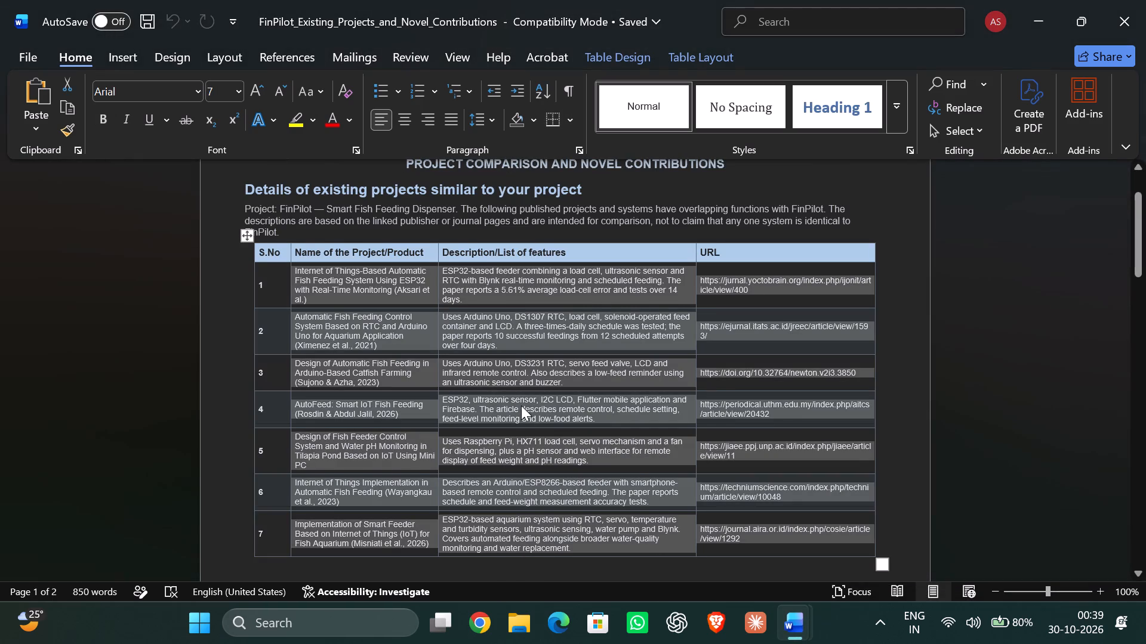
scroll(519, 396, "down", 20)
scroll(519, 396, "down", 5)
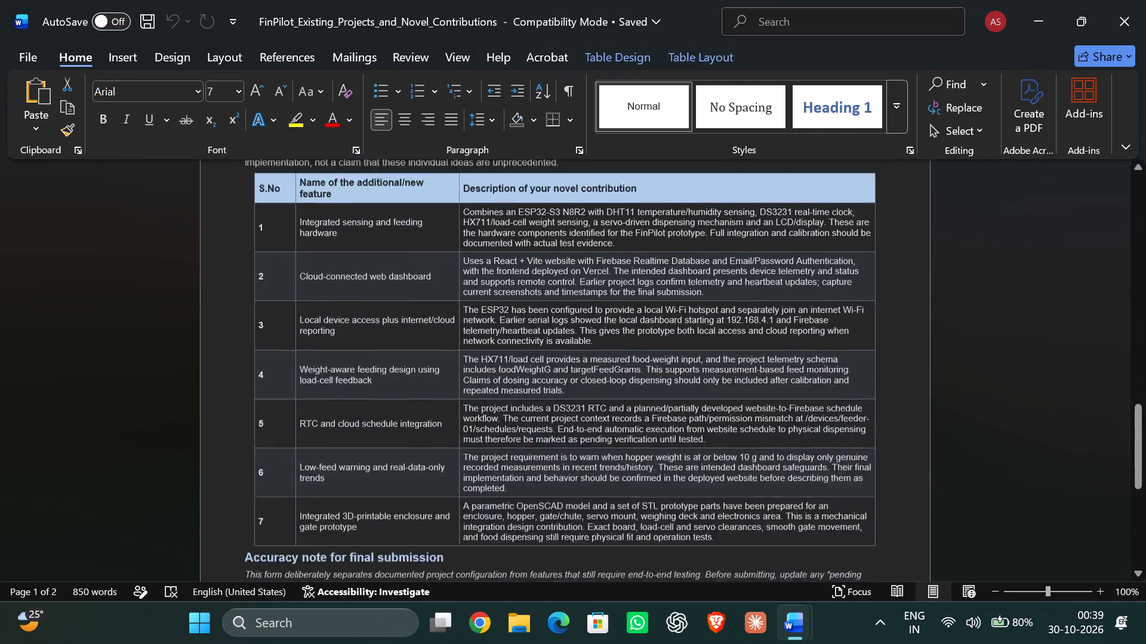
scroll(514, 399, "up", 3)
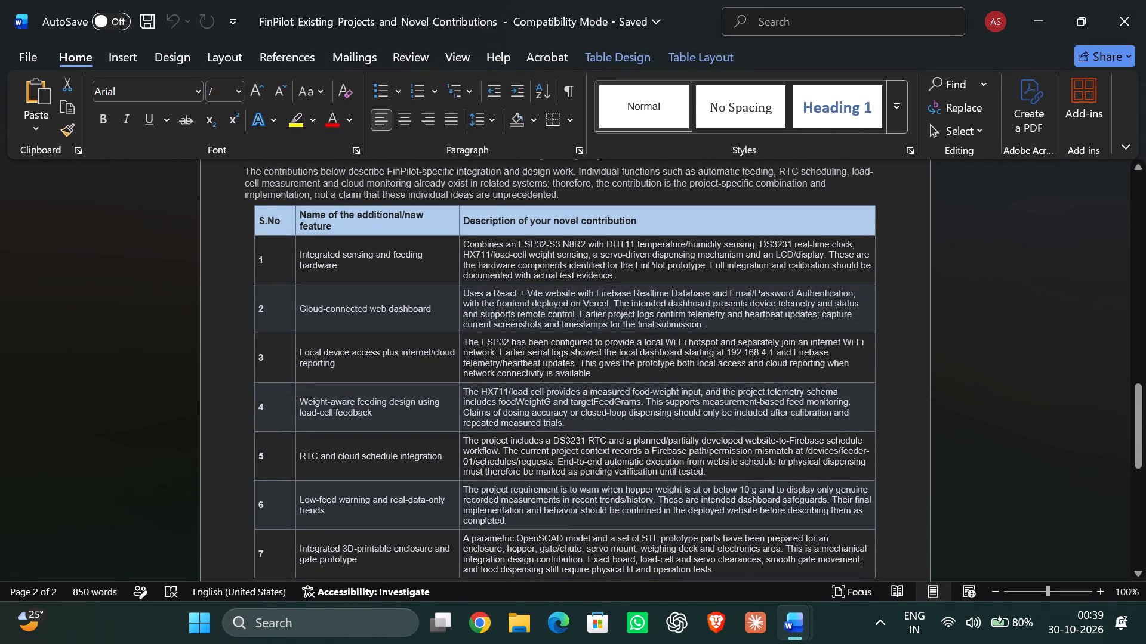
scroll(372, 277, "up", 15)
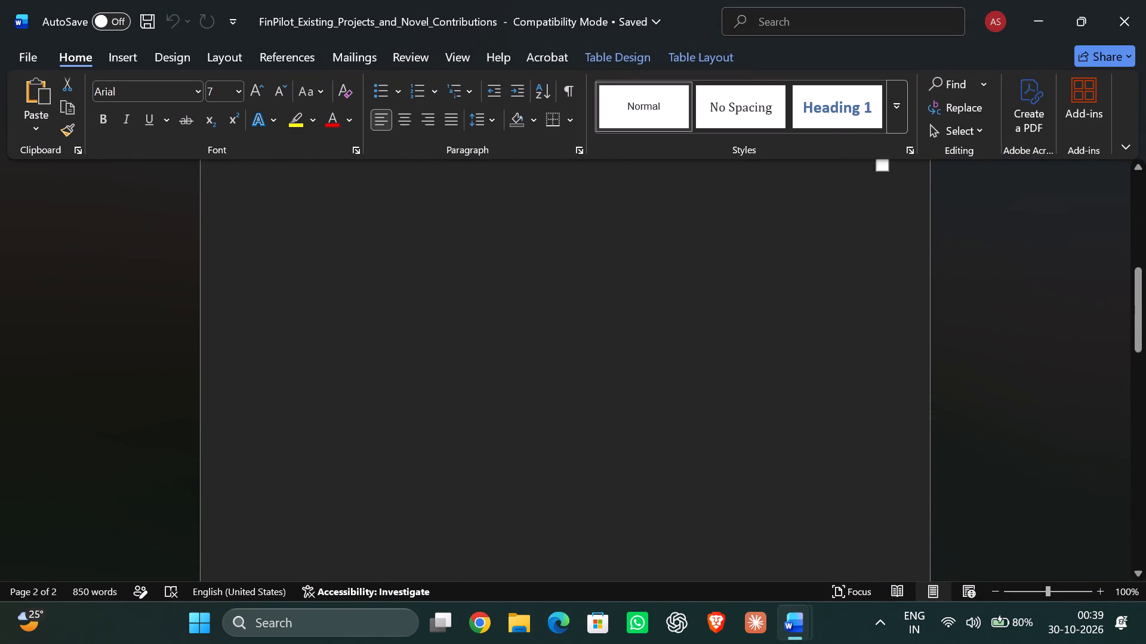
scroll(372, 277, "up", 3)
scroll(372, 277, "down", 20)
scroll(372, 277, "down", 2)
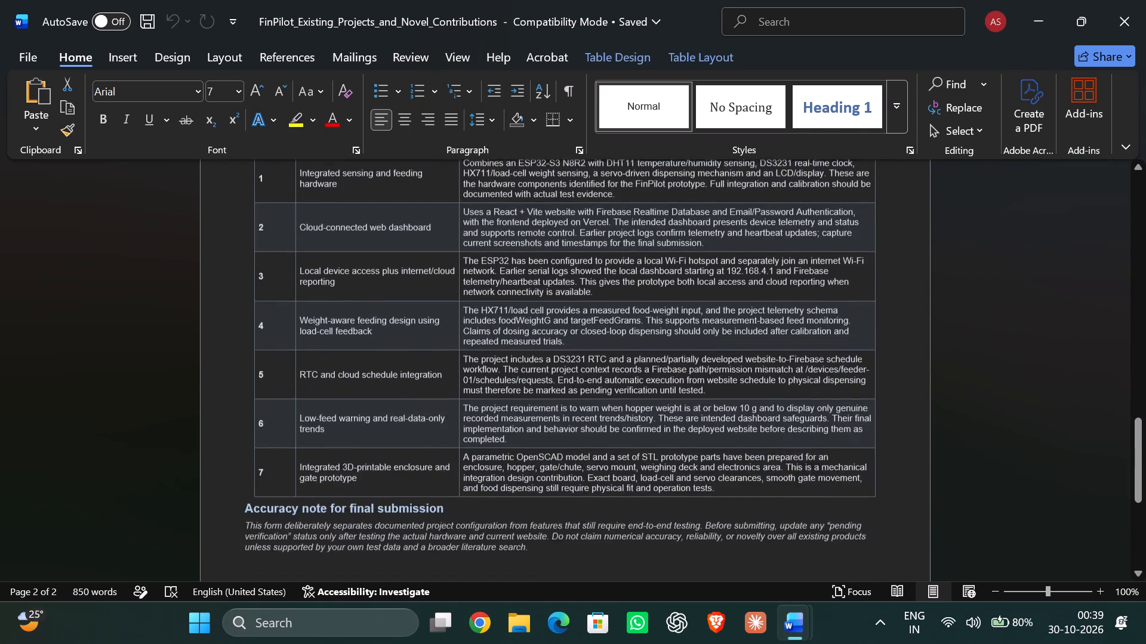
scroll(314, 265, "up", 3)
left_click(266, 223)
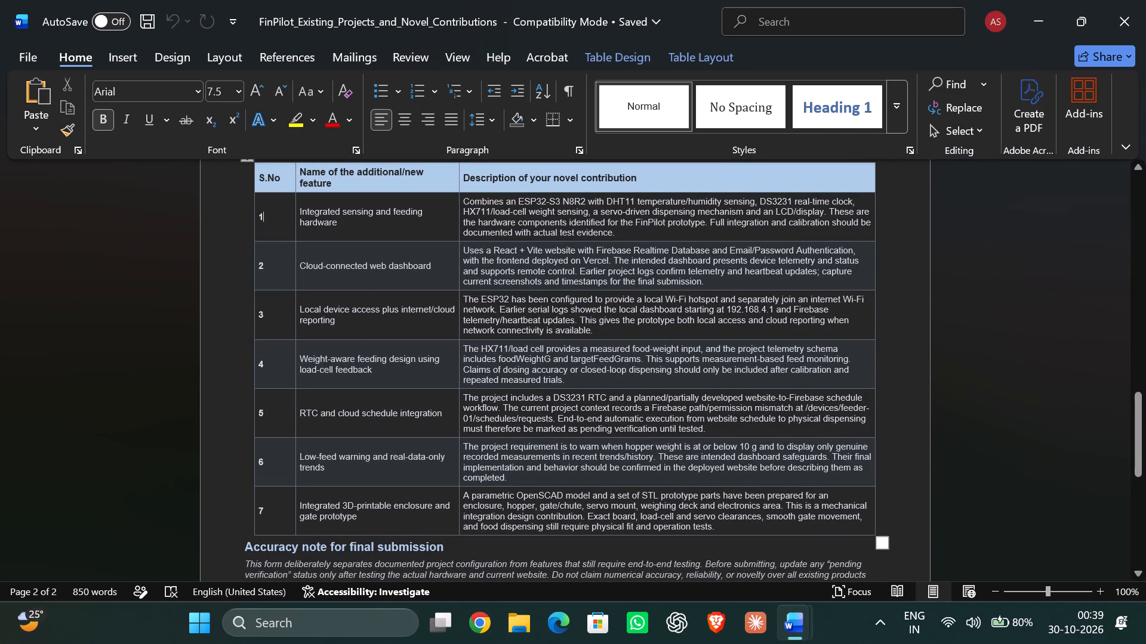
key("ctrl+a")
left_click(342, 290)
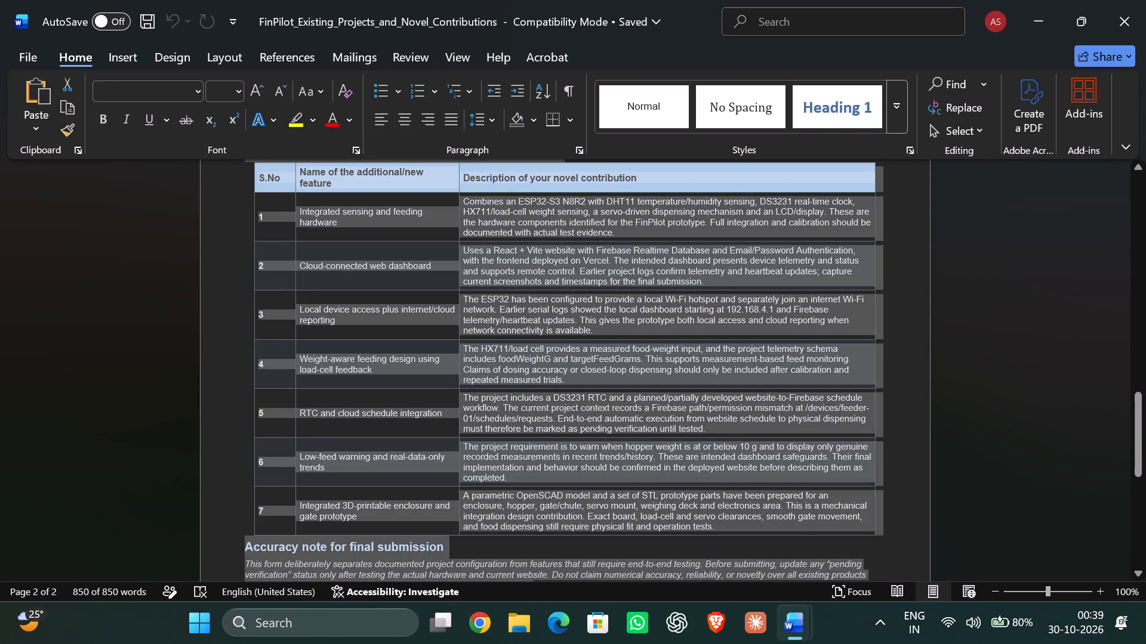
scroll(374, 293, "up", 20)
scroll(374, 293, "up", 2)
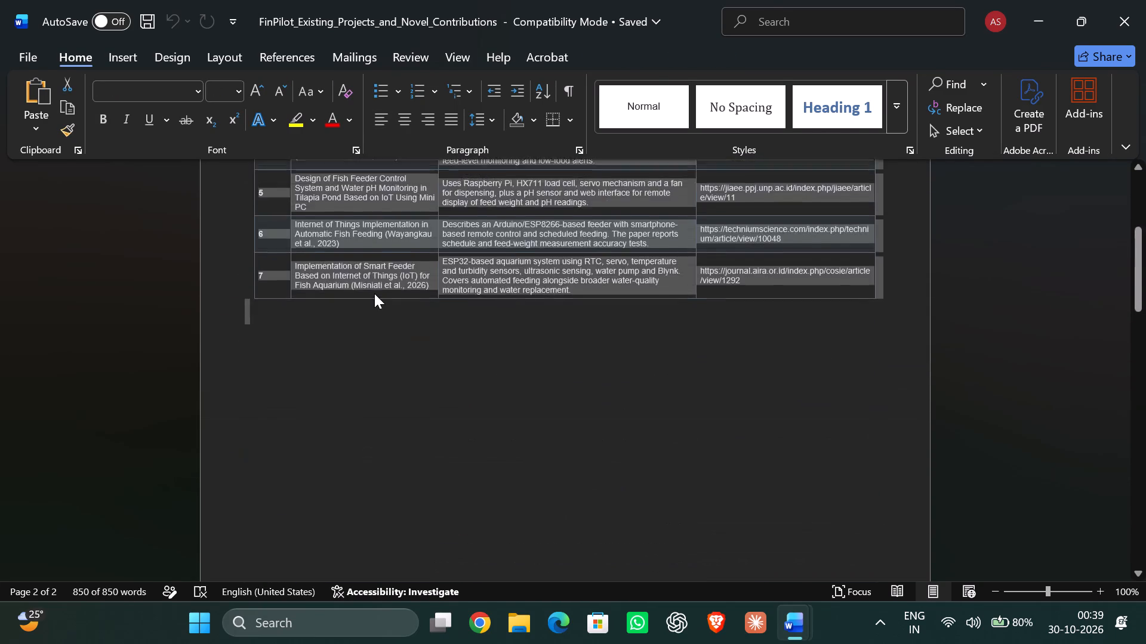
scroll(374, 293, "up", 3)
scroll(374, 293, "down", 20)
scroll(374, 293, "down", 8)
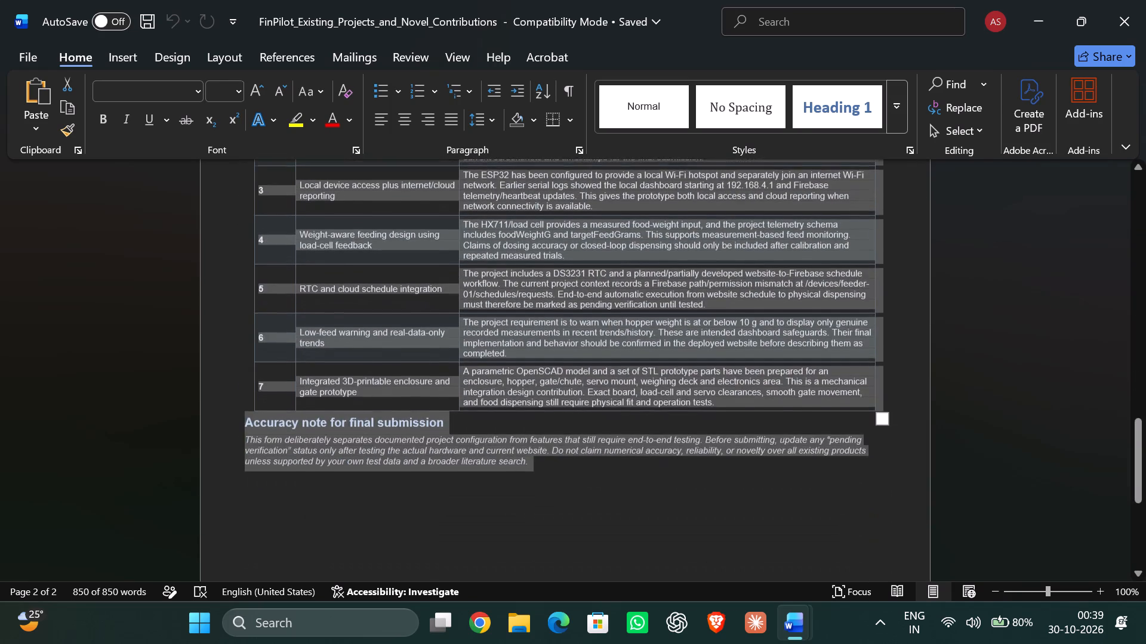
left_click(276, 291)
Copy rows 1 to 7 of the additional/new features table, leaving out the header row.
scroll(346, 308, "up", 6)
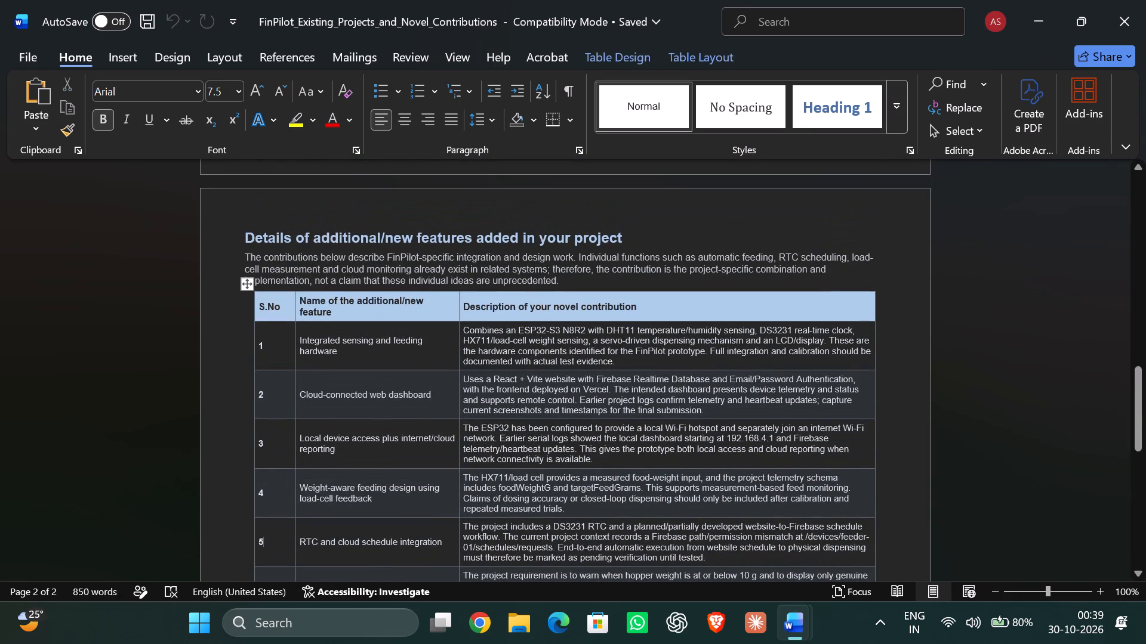
scroll(273, 340, "up", 1)
scroll(273, 340, "down", 3)
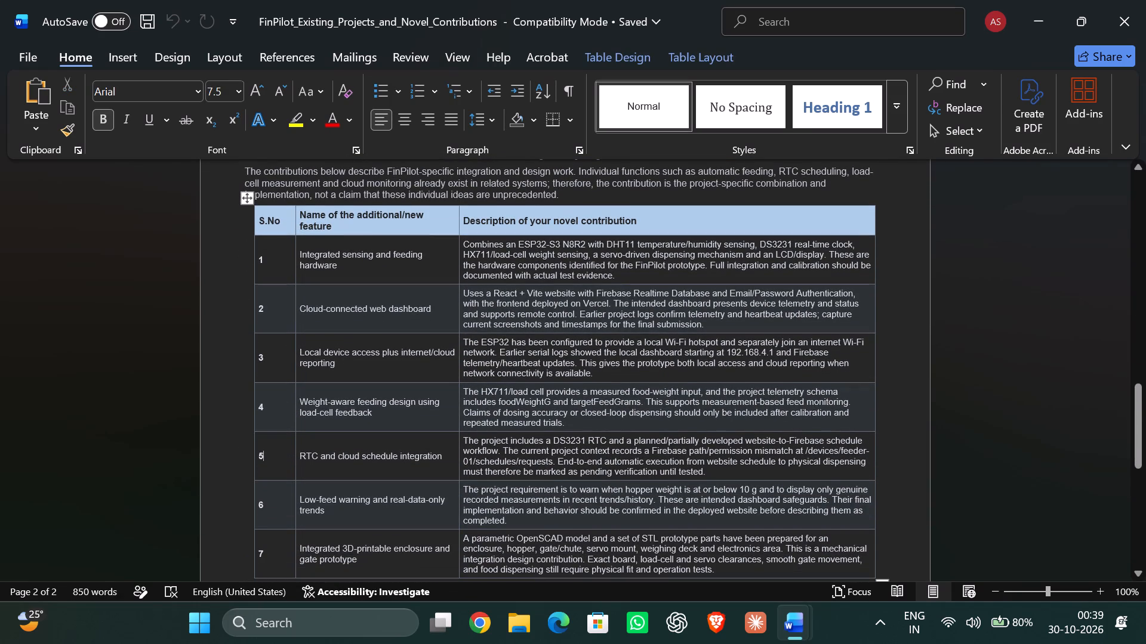
left_click_drag(258, 256, 668, 558)
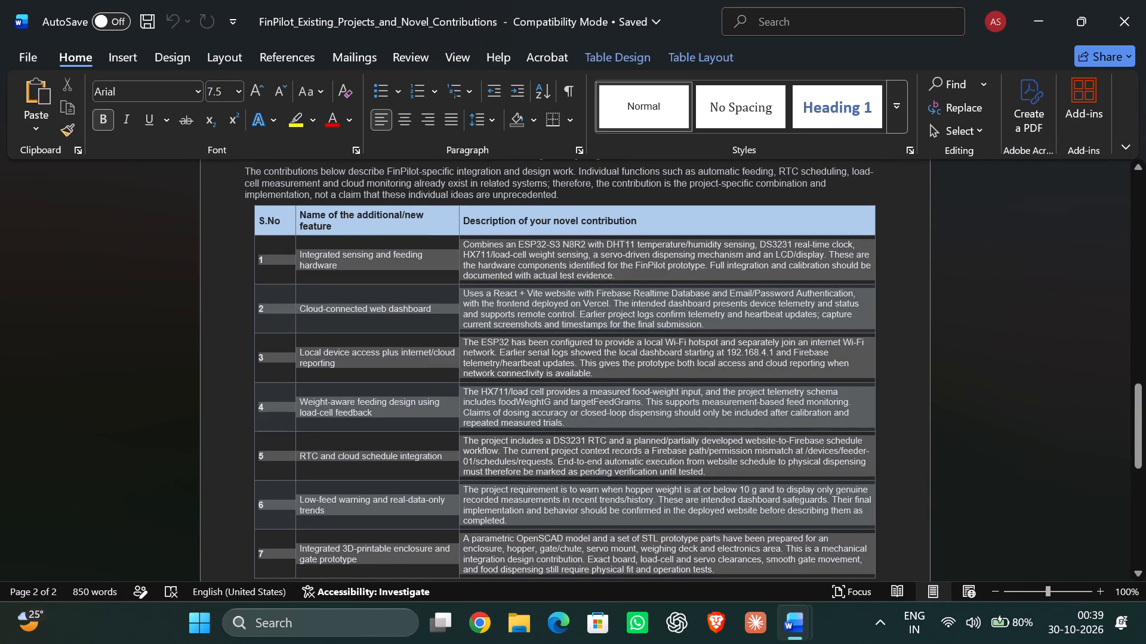
left_click_drag(668, 558, 721, 571)
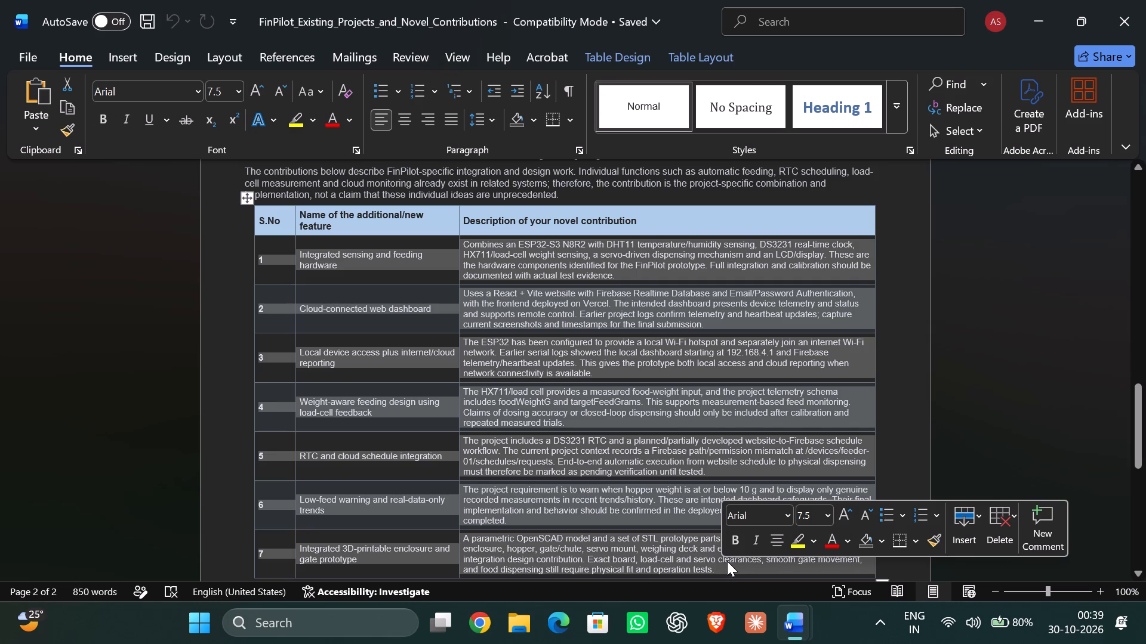
key("ctrl+c")
Switch back to Project_Nomination_form and paste the copied rows into the additional/new features table from its first empty S.No cell.
key("alt+Tab")
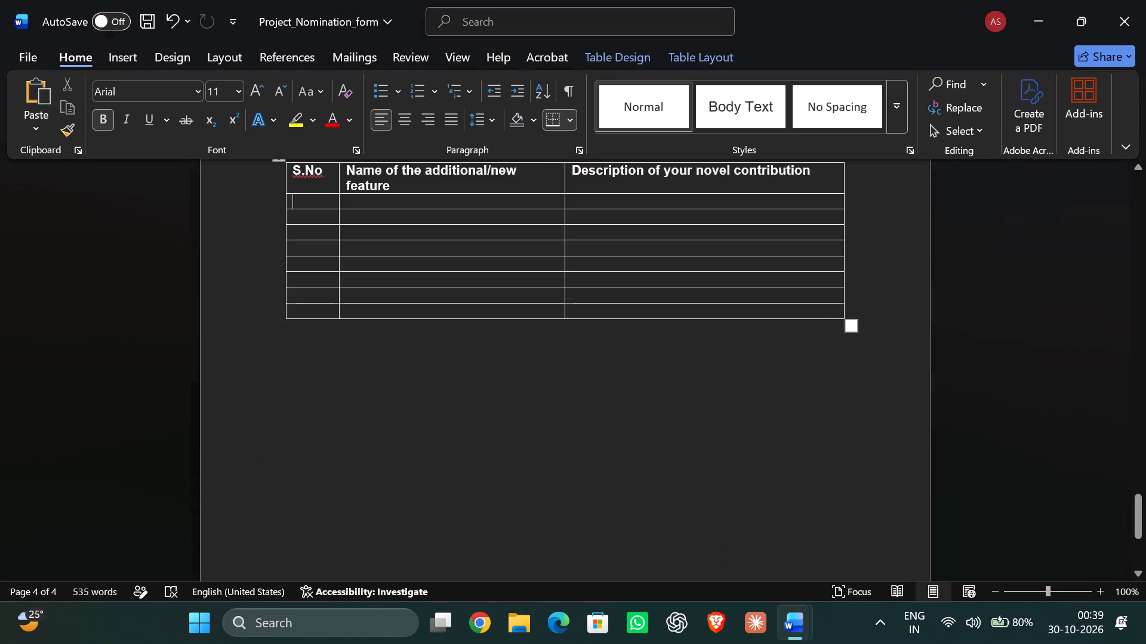
scroll(553, 442, "up", 2)
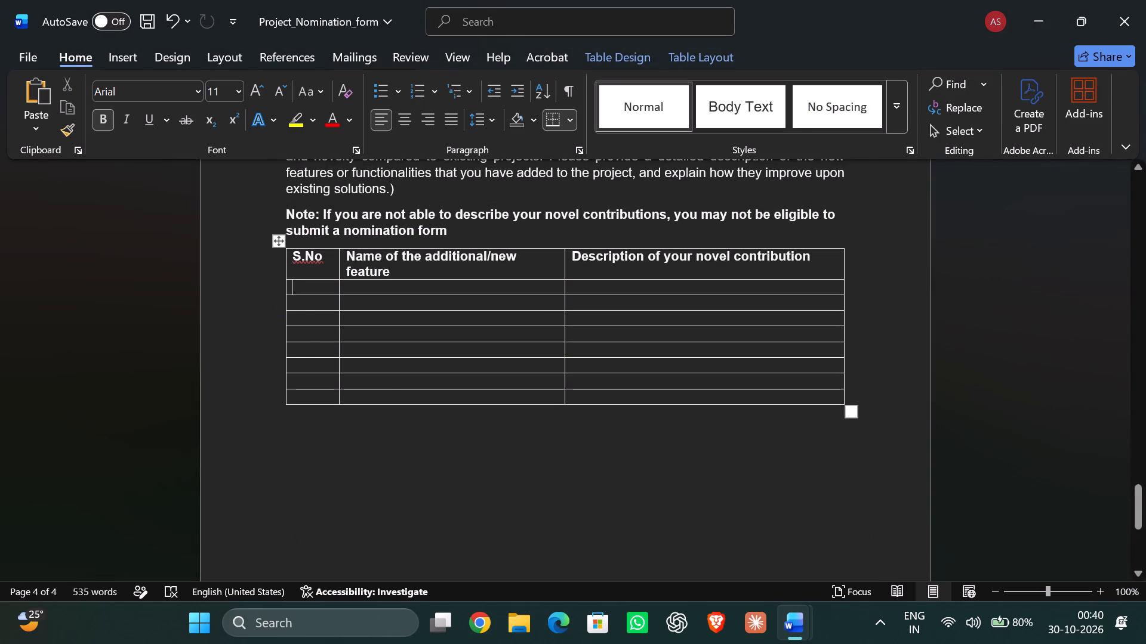
key("ctrl+v")
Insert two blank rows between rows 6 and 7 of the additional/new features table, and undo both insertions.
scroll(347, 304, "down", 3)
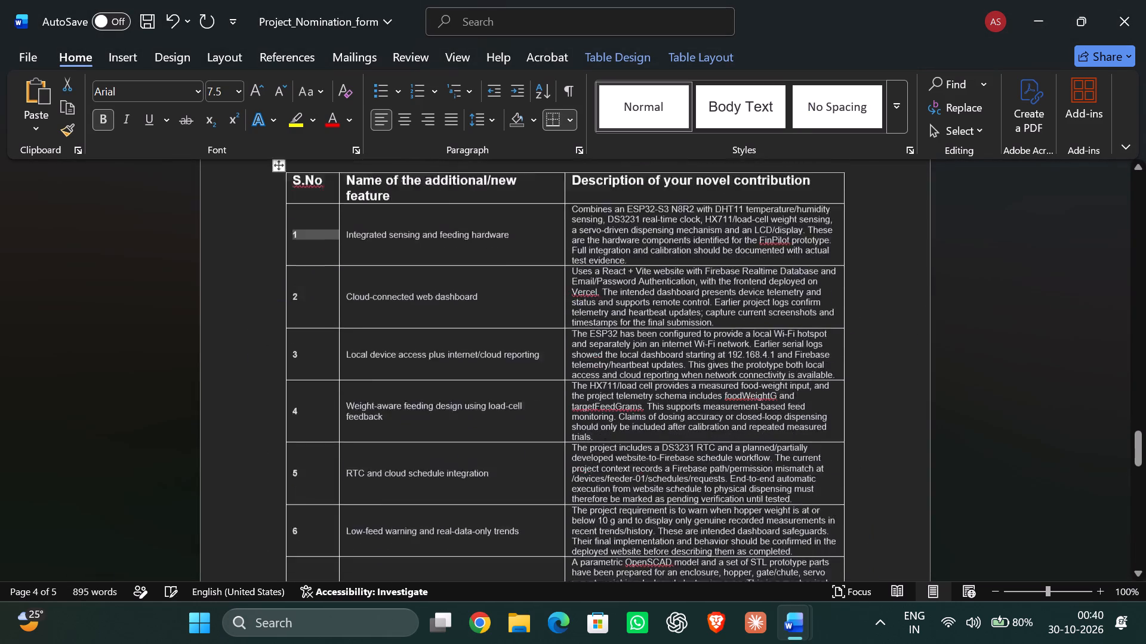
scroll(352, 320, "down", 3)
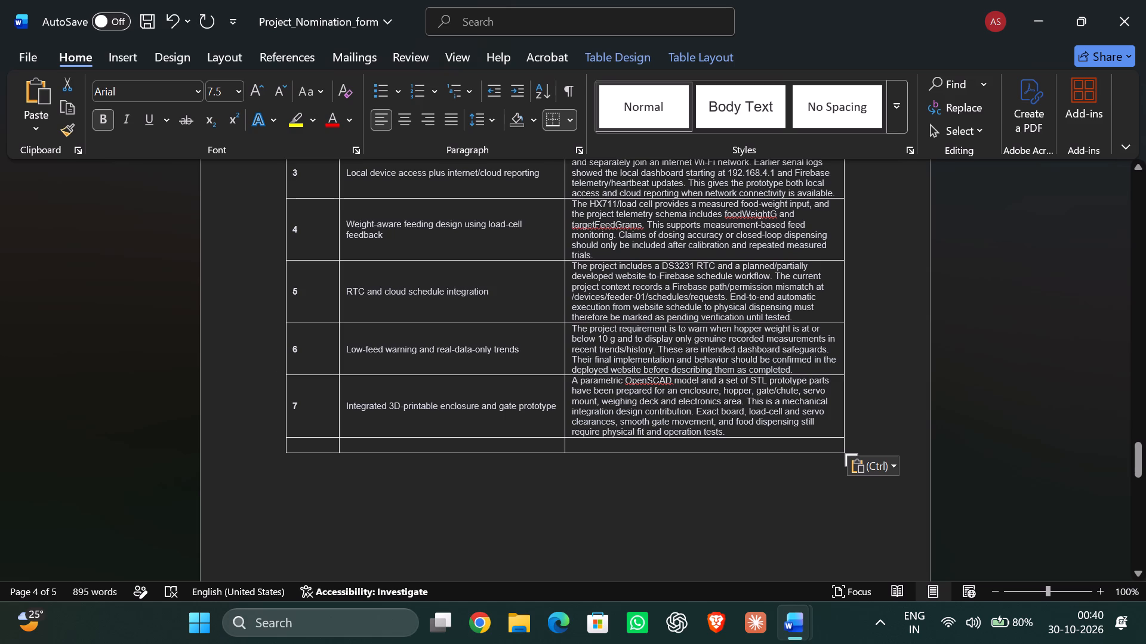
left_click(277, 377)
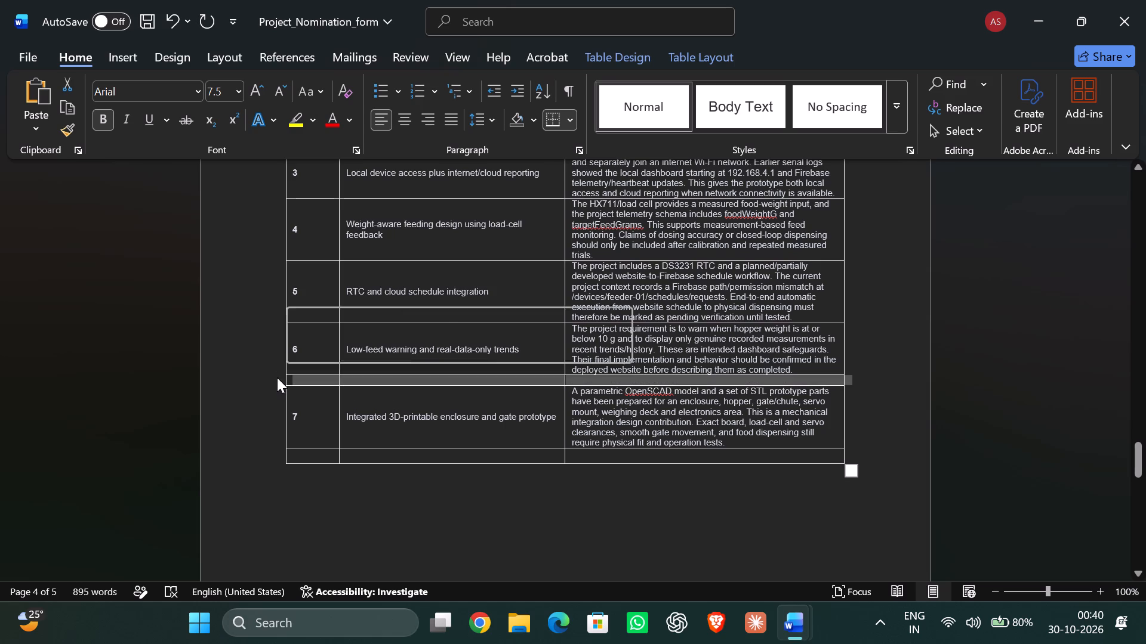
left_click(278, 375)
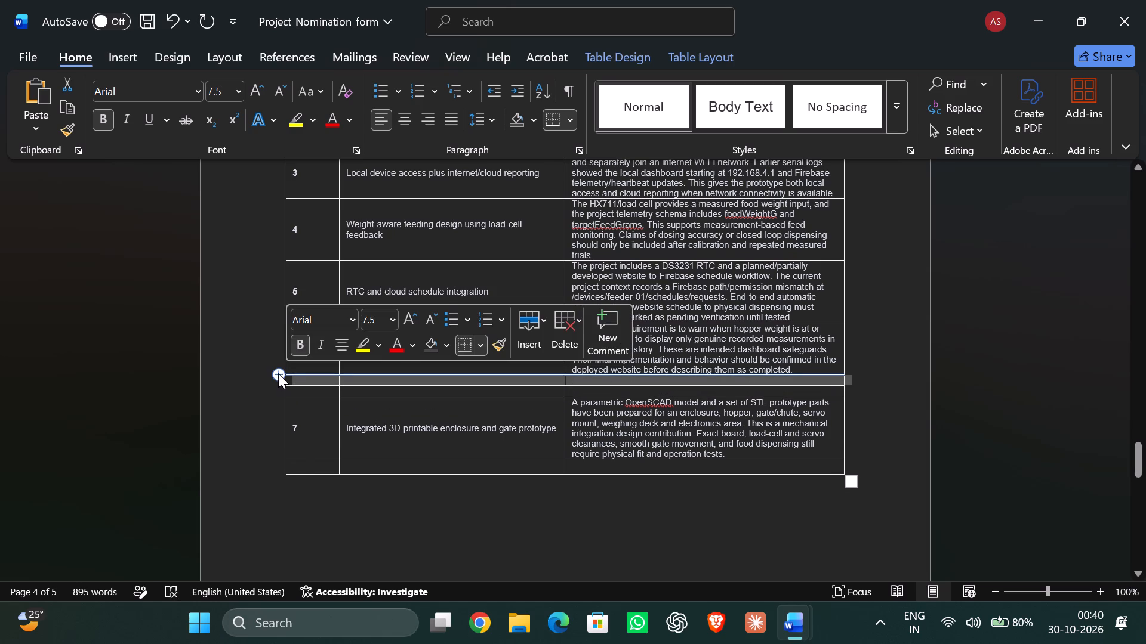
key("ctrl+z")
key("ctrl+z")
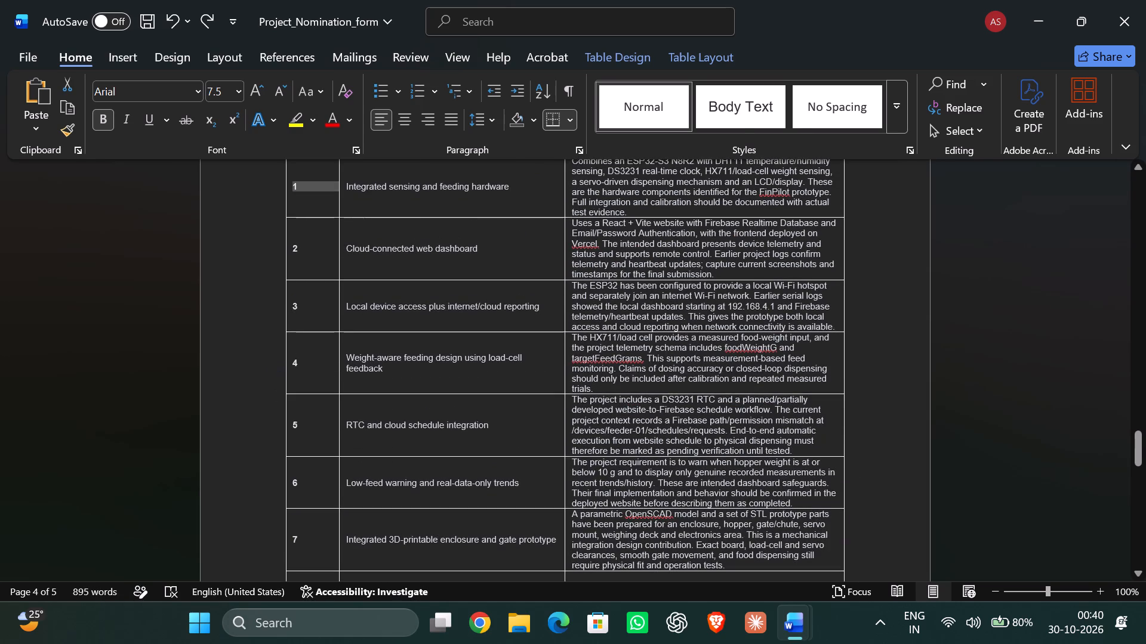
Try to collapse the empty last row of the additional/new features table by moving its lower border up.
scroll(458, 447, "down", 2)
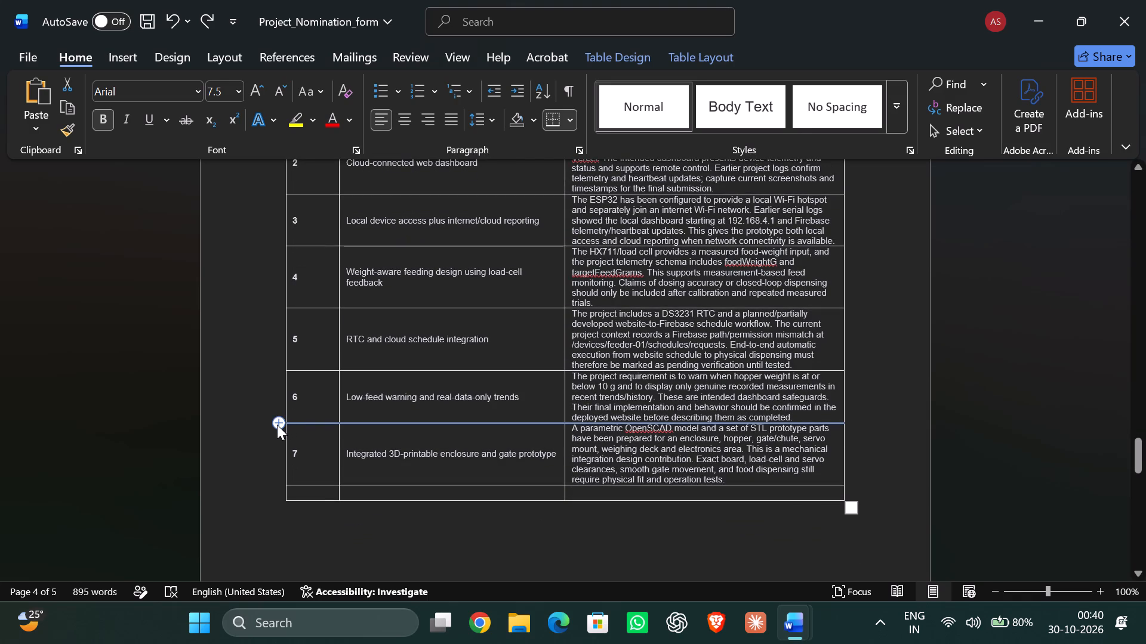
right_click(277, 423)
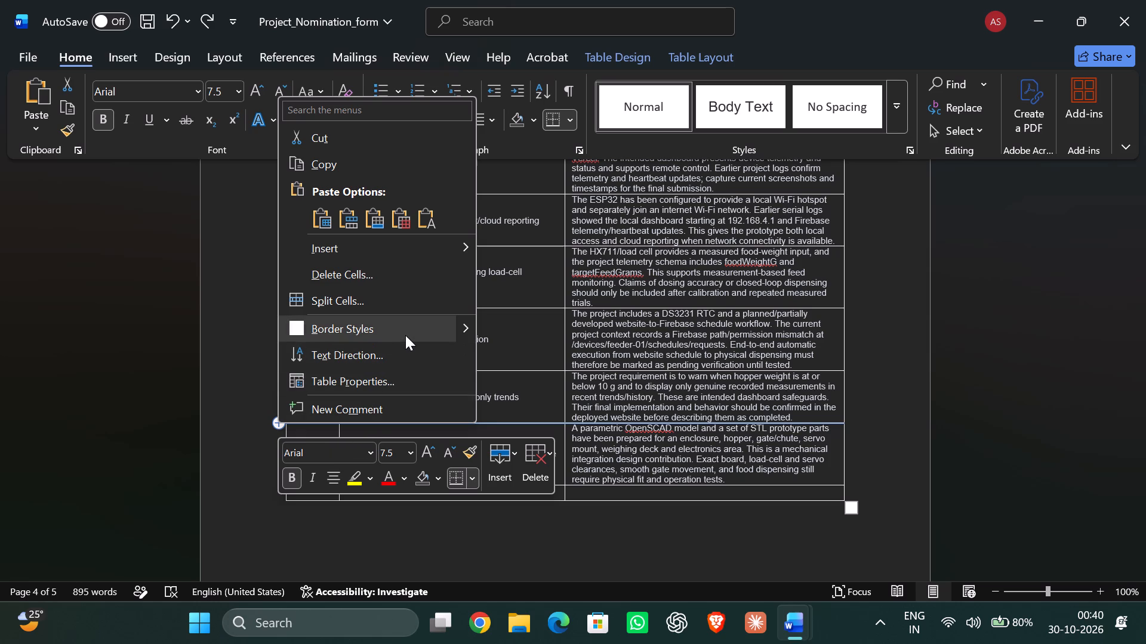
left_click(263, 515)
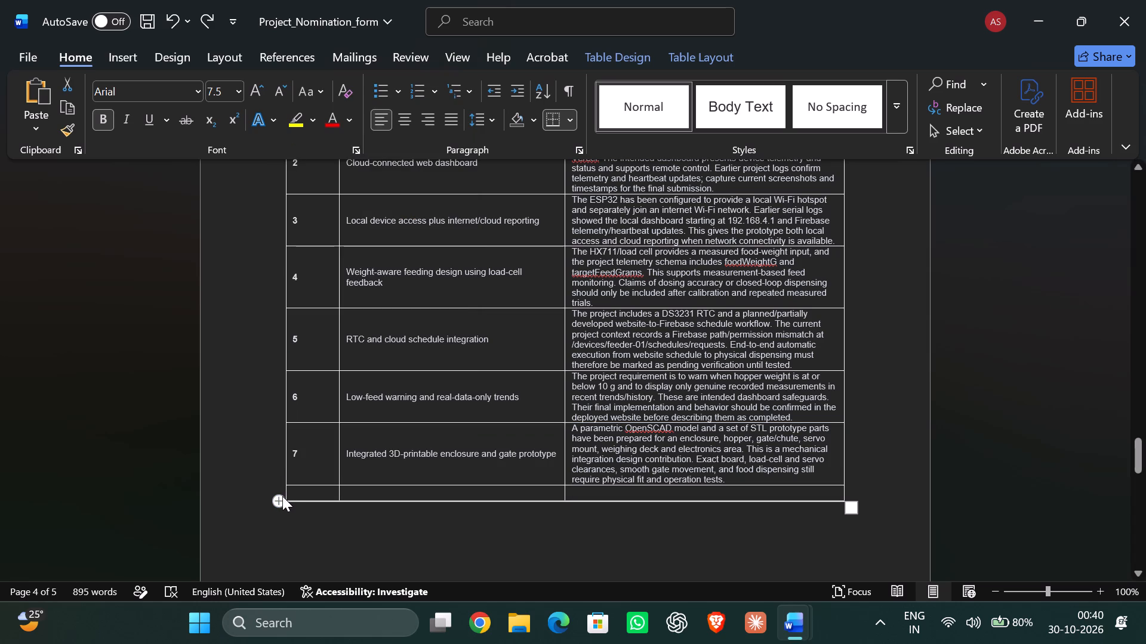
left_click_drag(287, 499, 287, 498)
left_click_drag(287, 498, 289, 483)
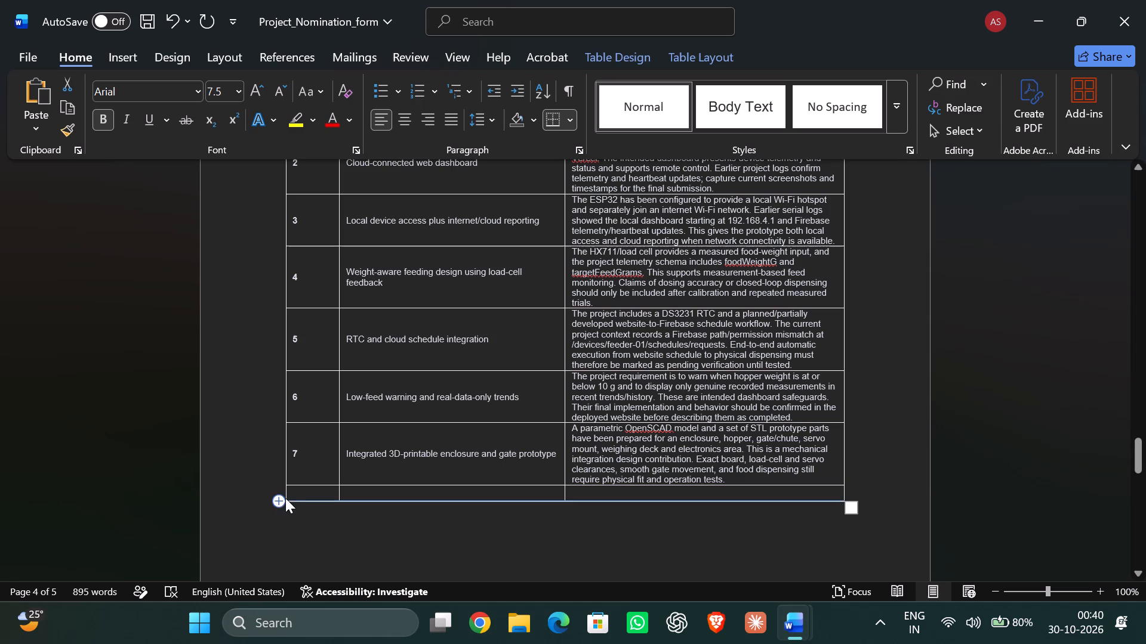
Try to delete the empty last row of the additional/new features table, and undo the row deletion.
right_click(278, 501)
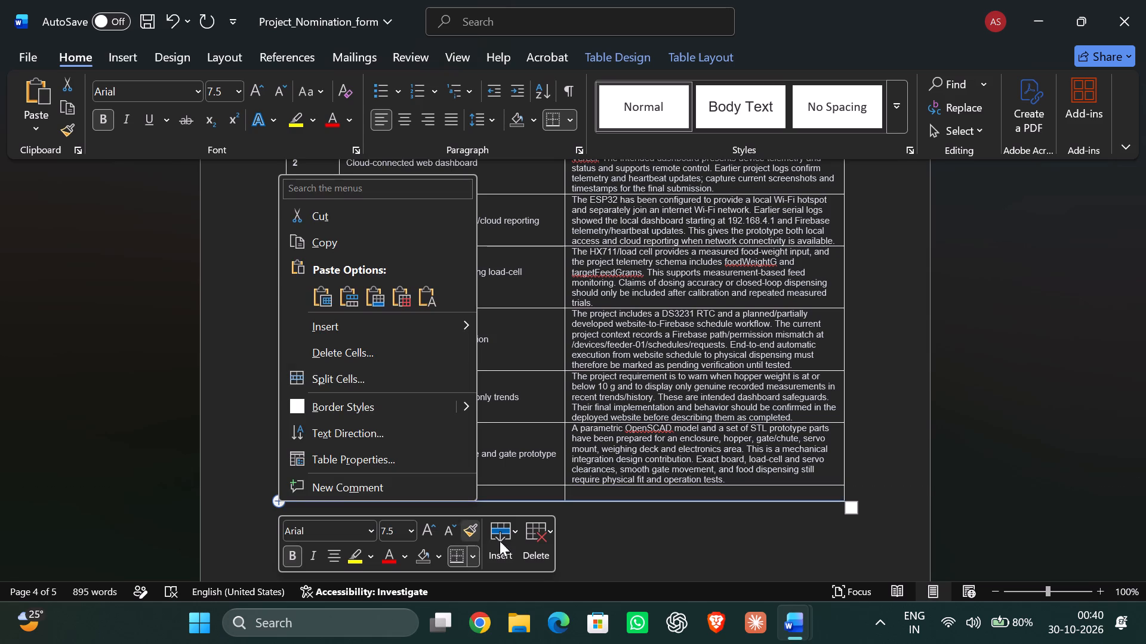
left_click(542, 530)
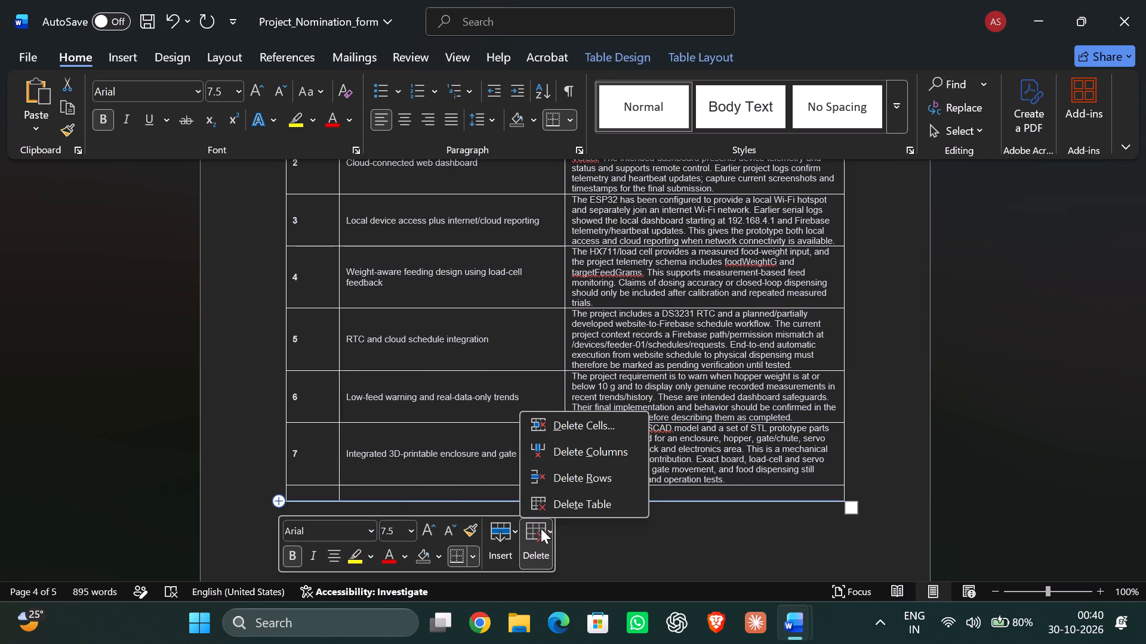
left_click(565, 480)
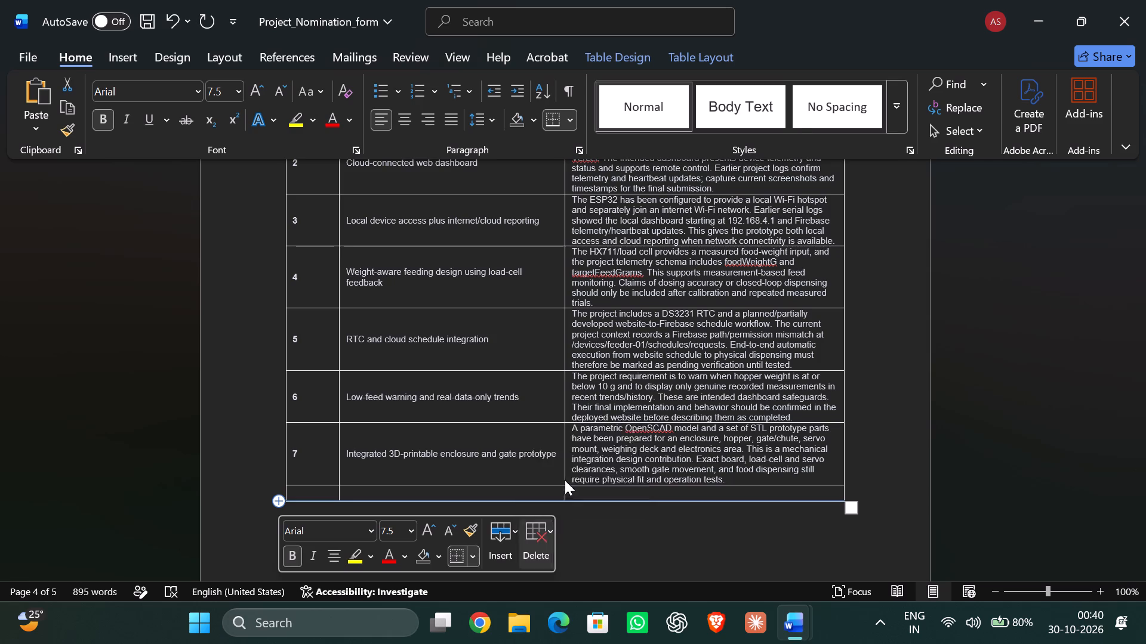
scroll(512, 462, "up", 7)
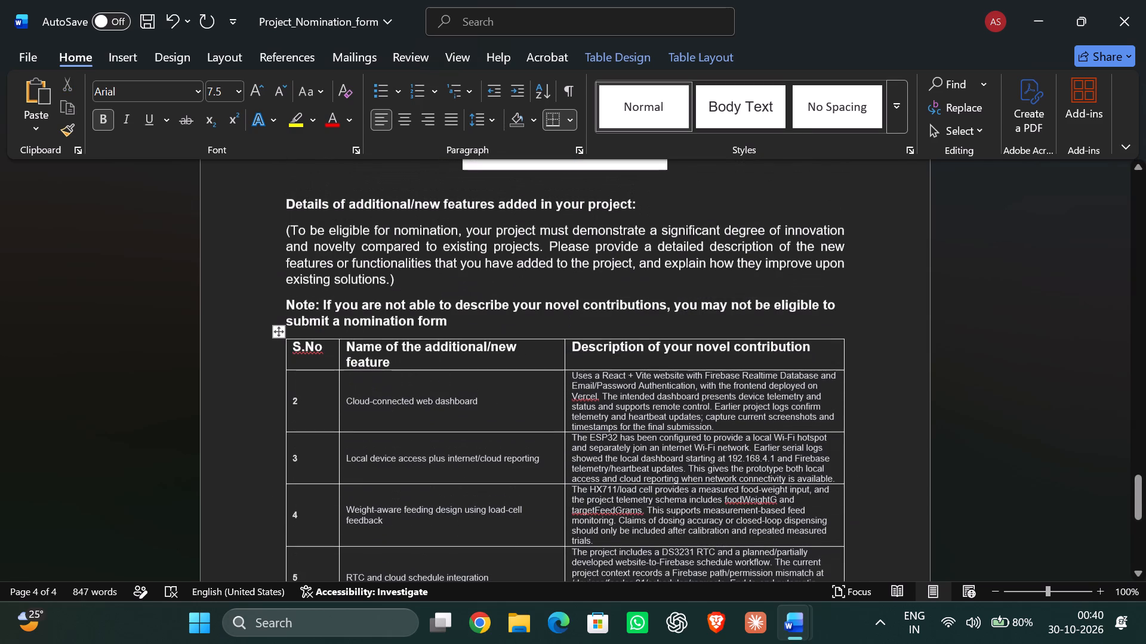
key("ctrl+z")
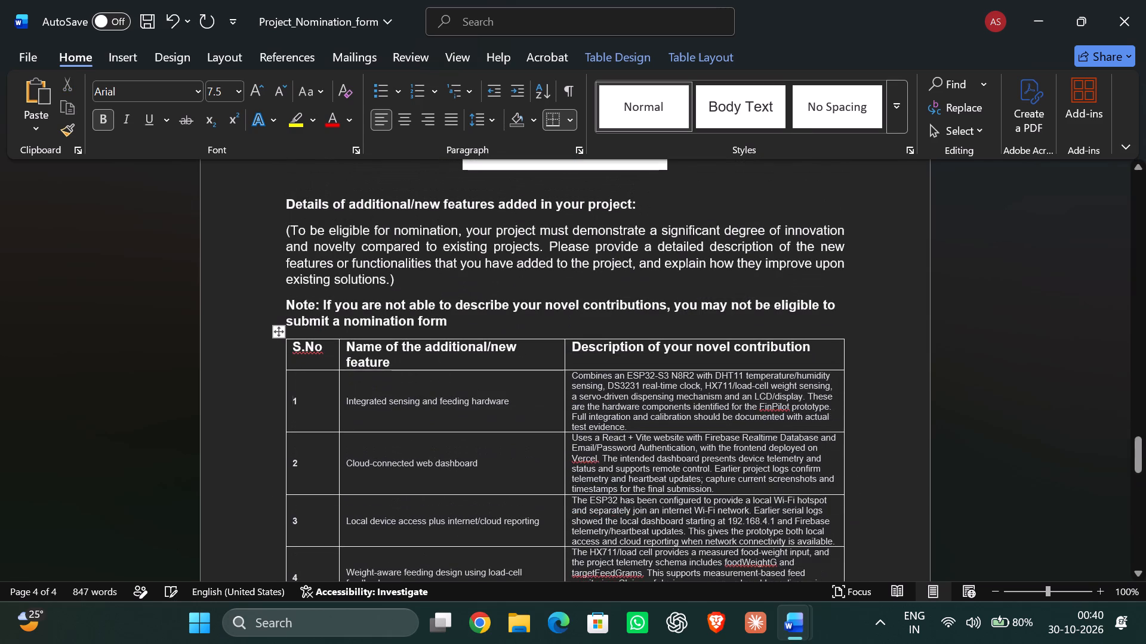
Delete the entire empty last row below row 7 of the additional/new features table.
scroll(511, 460, "down", 9)
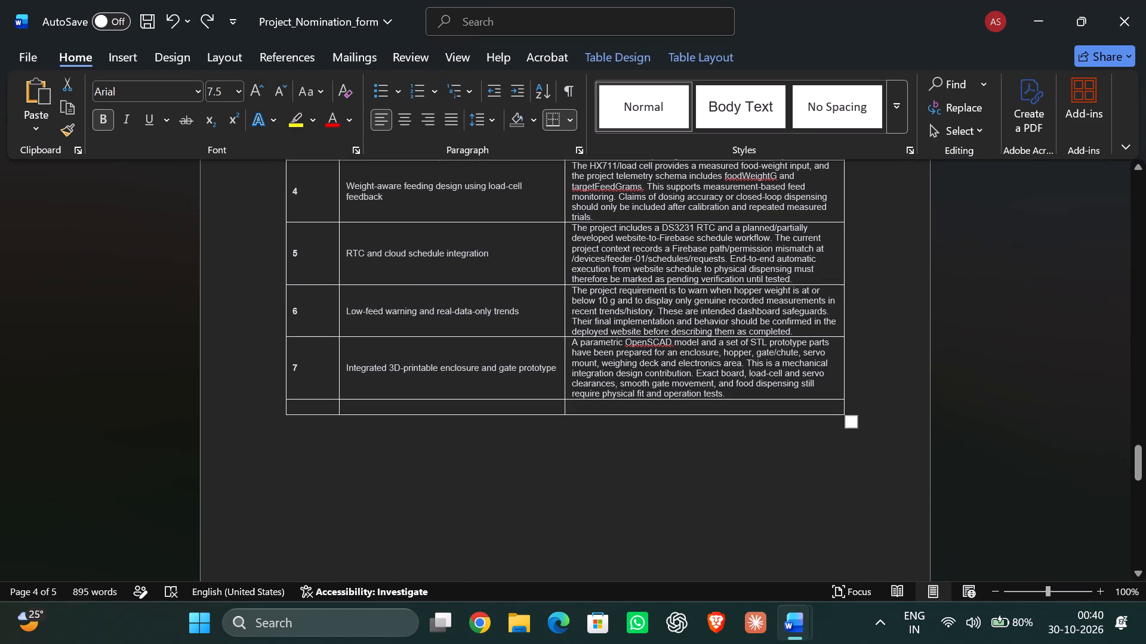
left_click(319, 407)
right_click(375, 411)
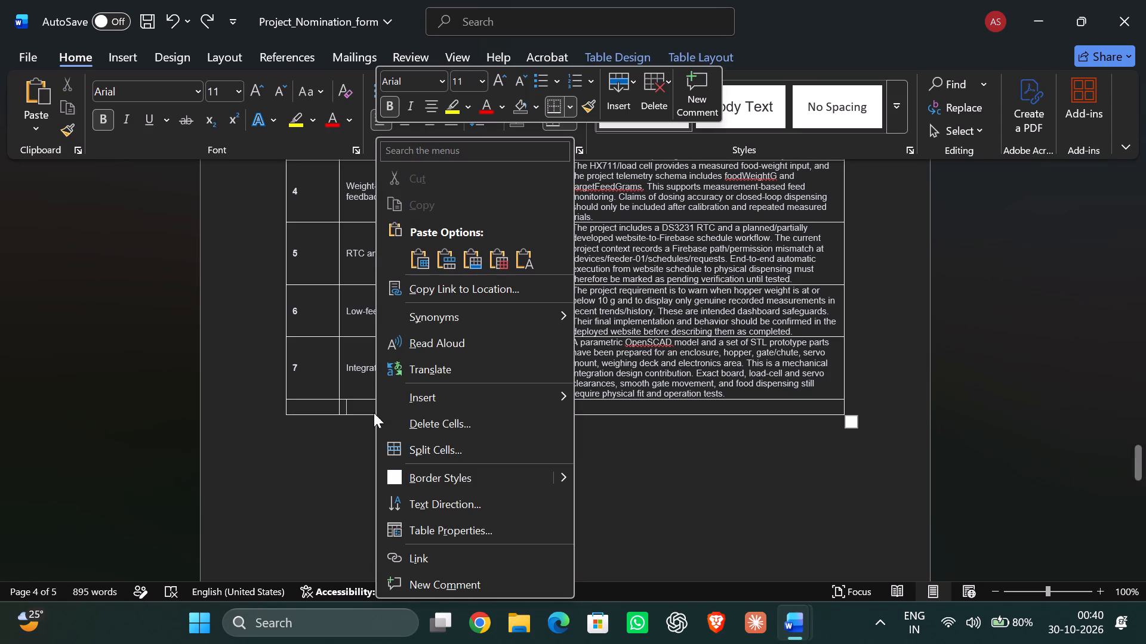
left_click(322, 404)
left_click(315, 407)
right_click(315, 407)
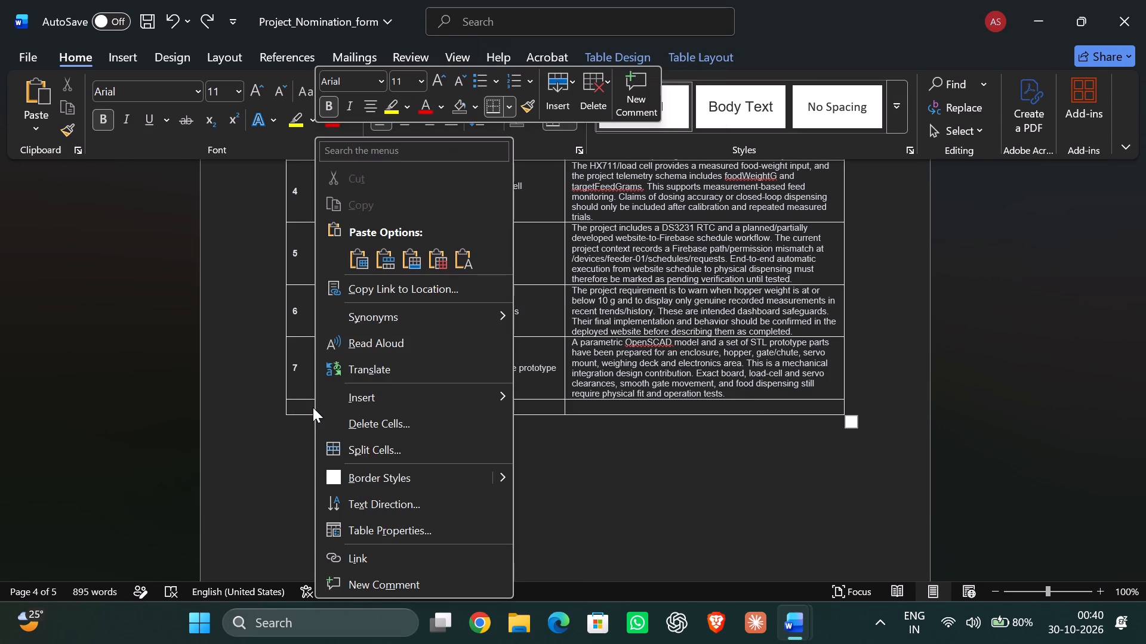
scroll(377, 414, "down", 1)
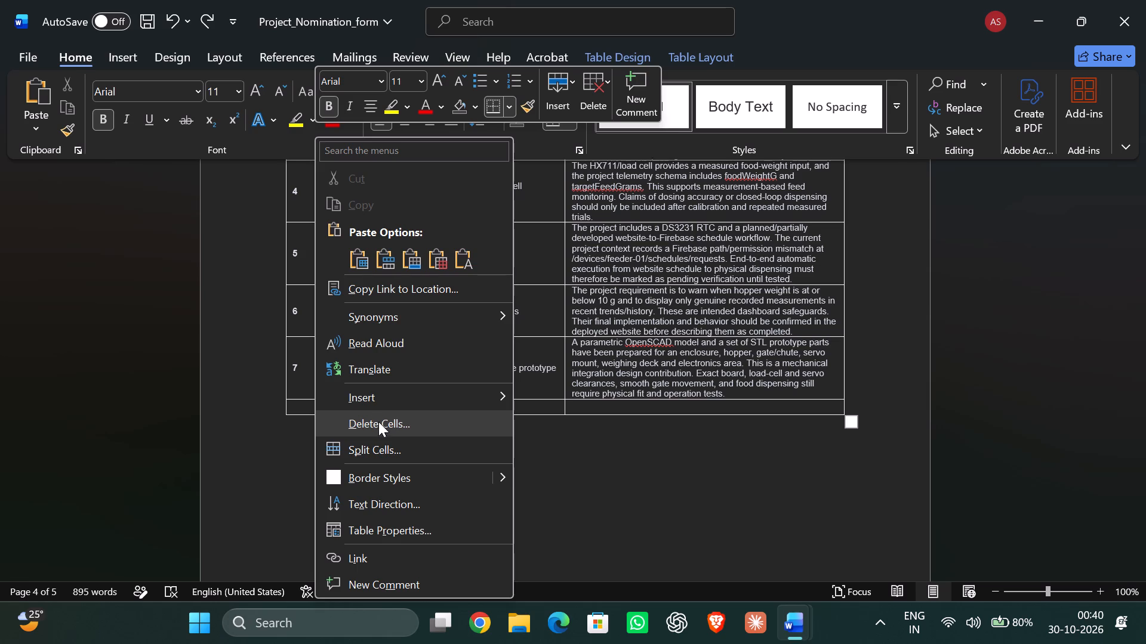
left_click(386, 425)
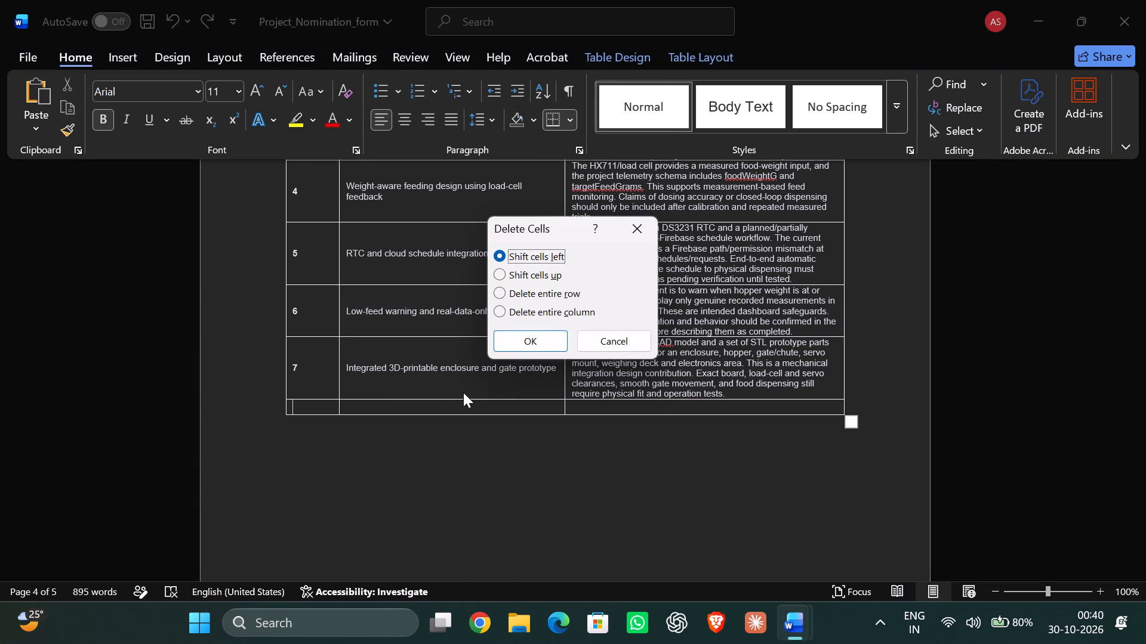
left_click(501, 294)
left_click(513, 339)
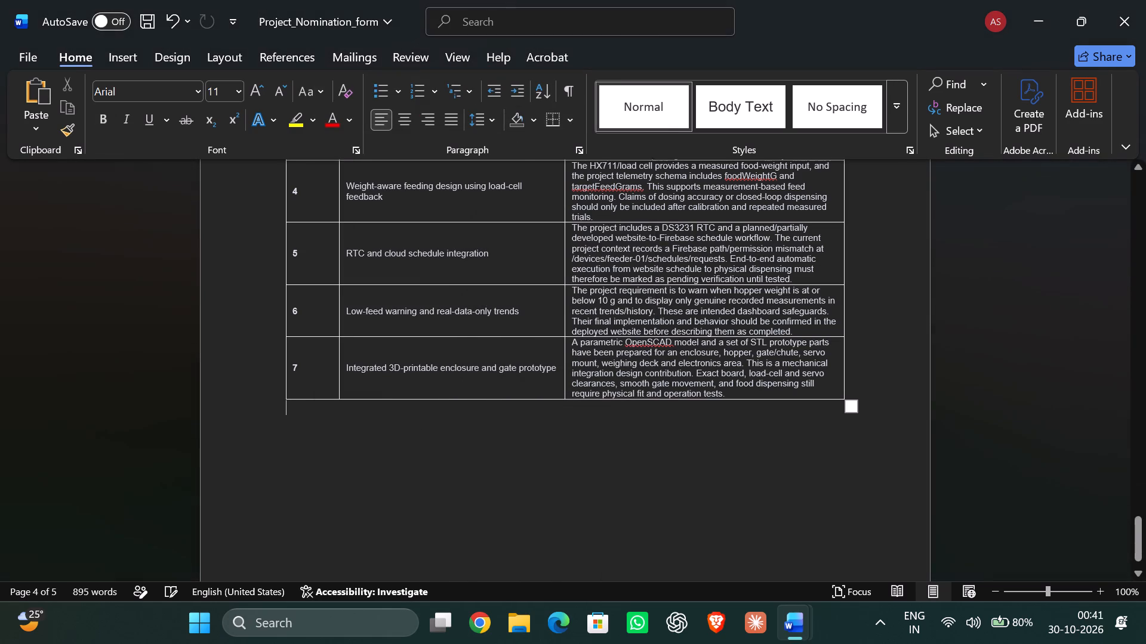
Delete the entire empty last row below row 7 of the existing-project comparison table on page 3.
scroll(443, 358, "up", 17)
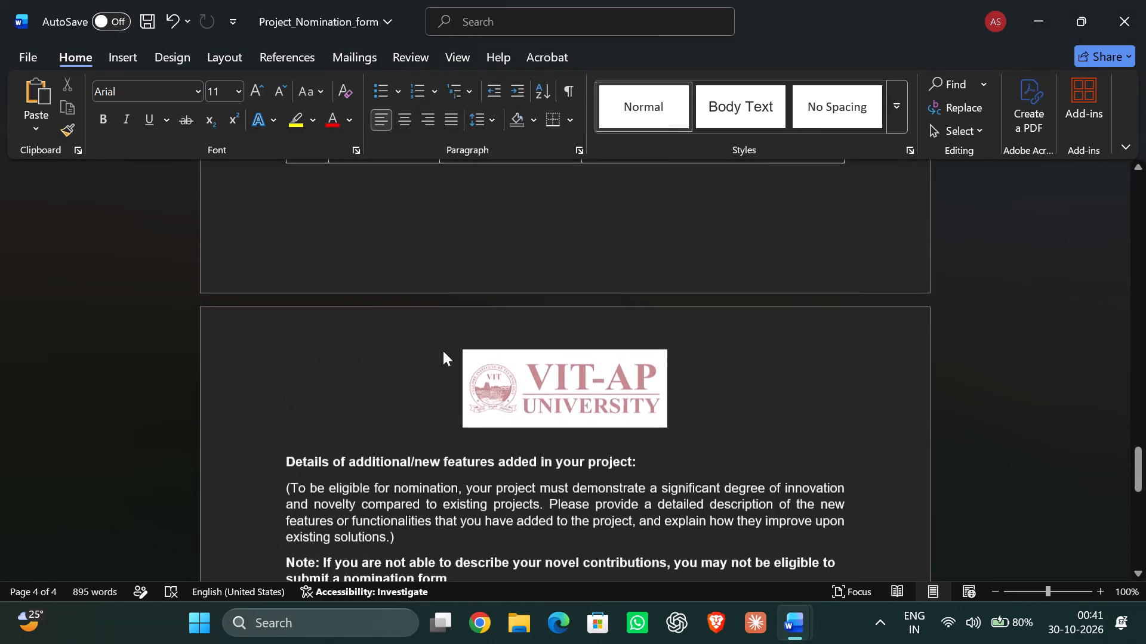
scroll(443, 351, "up", 2)
left_click(304, 326)
right_click(304, 326)
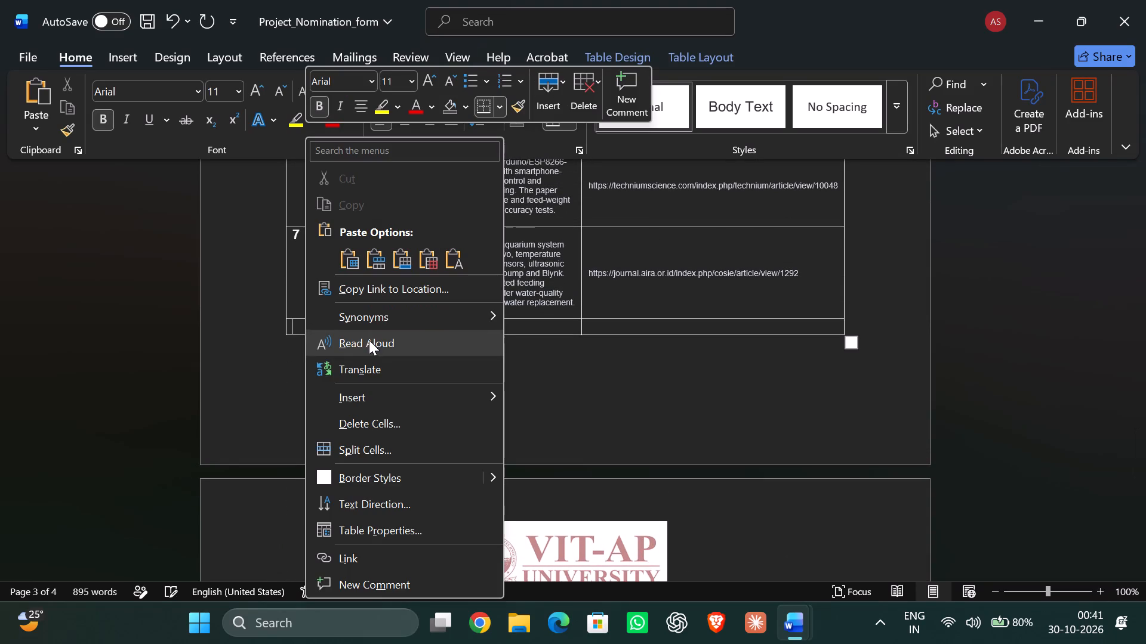
left_click(372, 417)
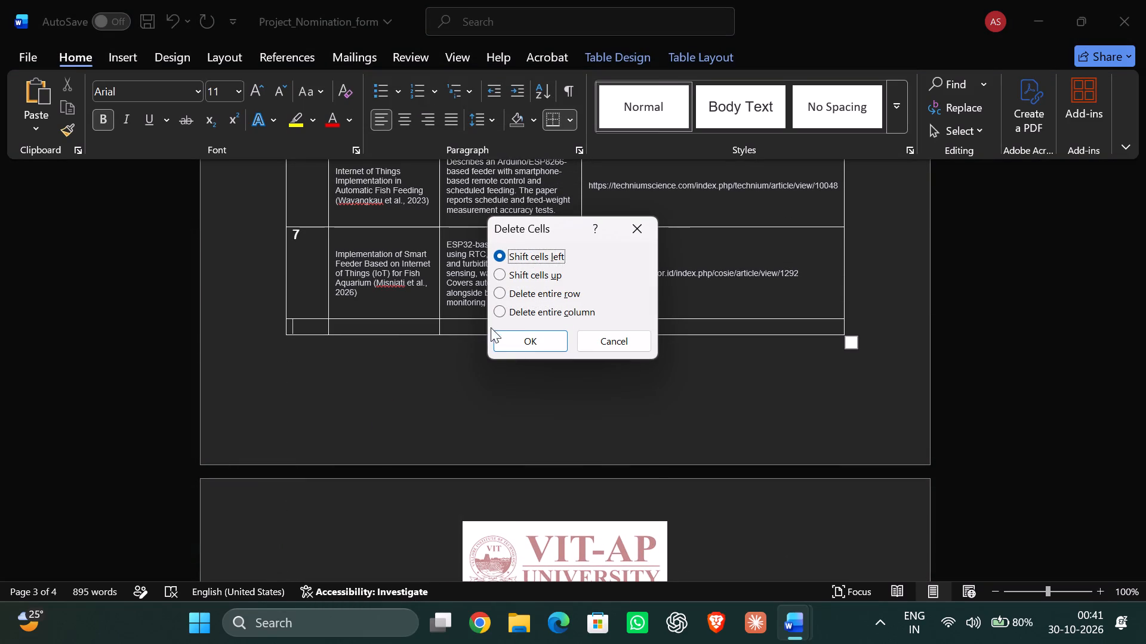
left_click(505, 293)
left_click(522, 342)
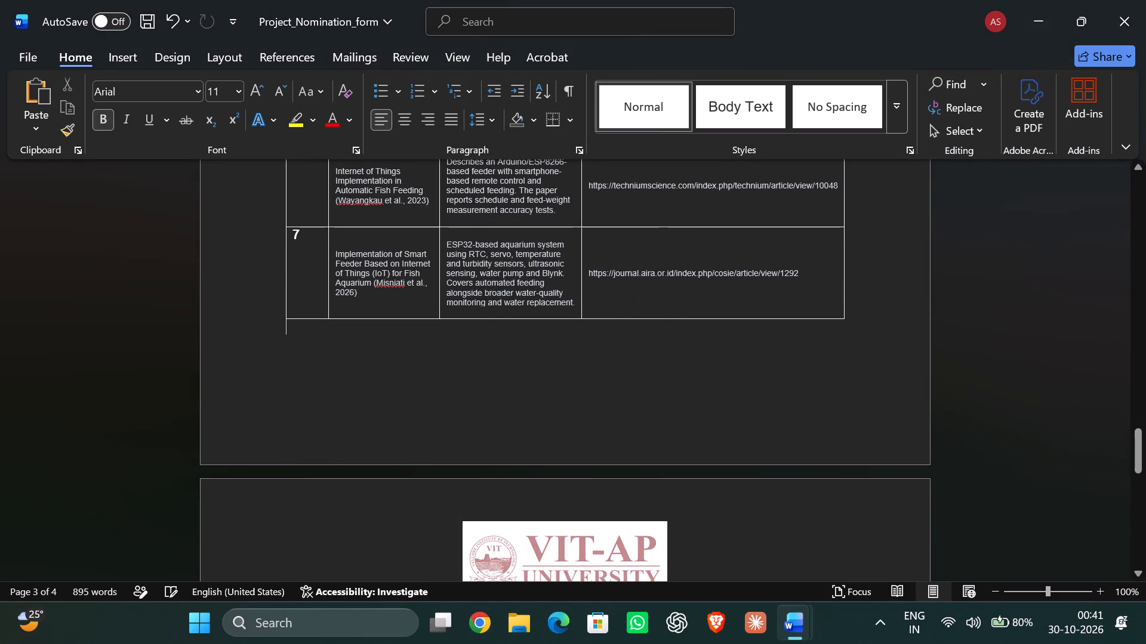
Widen the "Description of your novel contribution" column so the additional/new features table extends slightly past the body text's right margin.
scroll(477, 348, "down", 15)
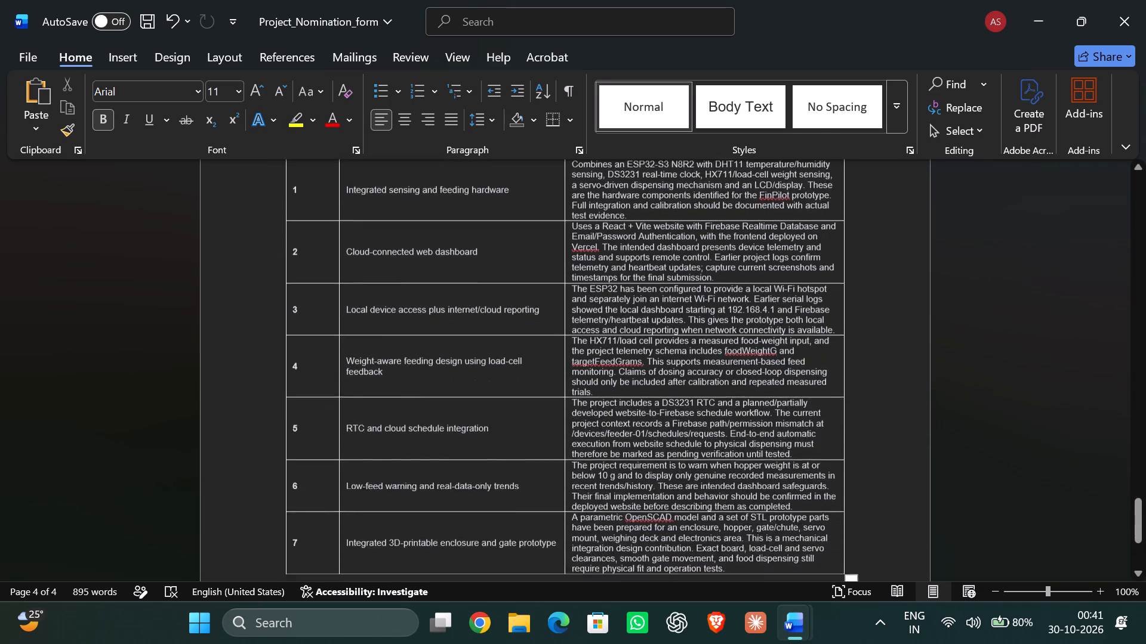
scroll(479, 338, "down", 1)
scroll(479, 338, "up", 4)
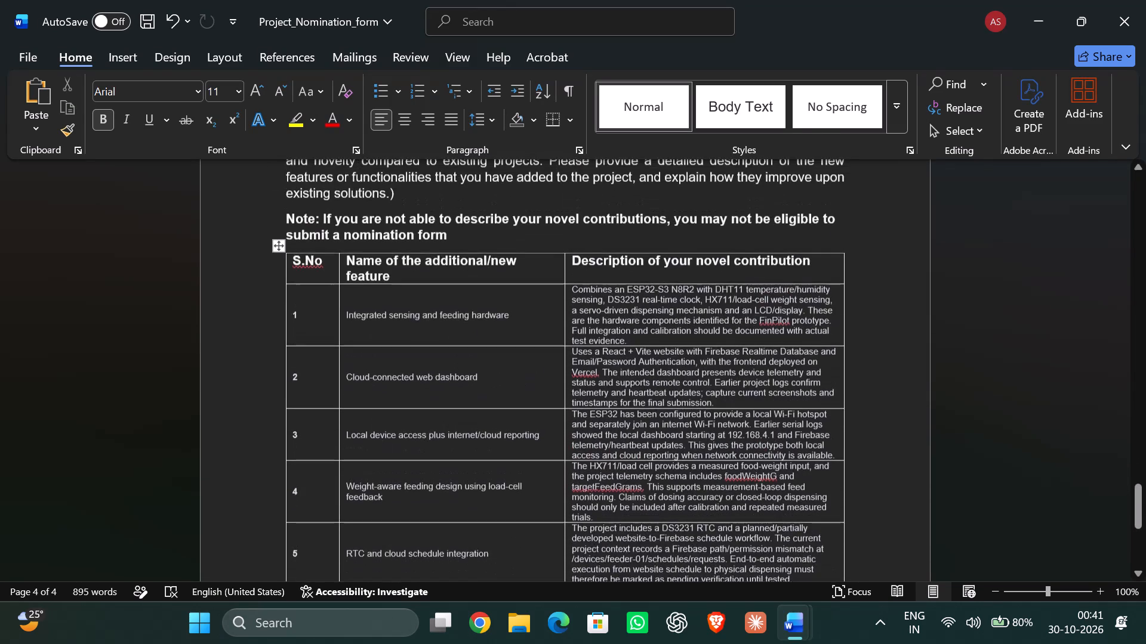
scroll(479, 338, "up", 1)
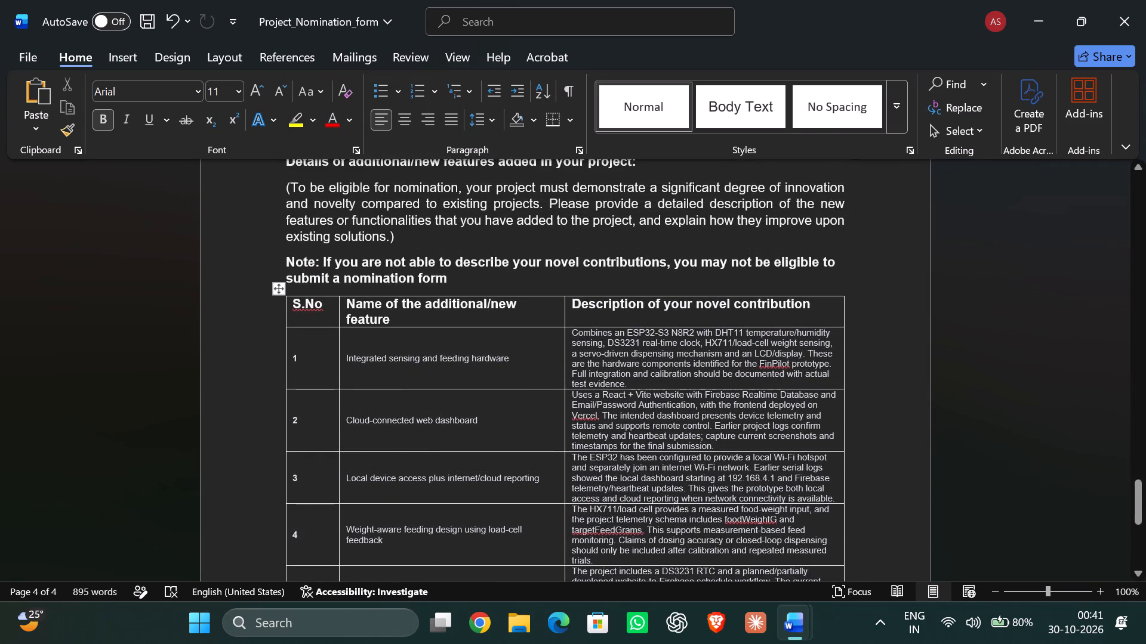
left_click_drag(843, 306, 855, 307)
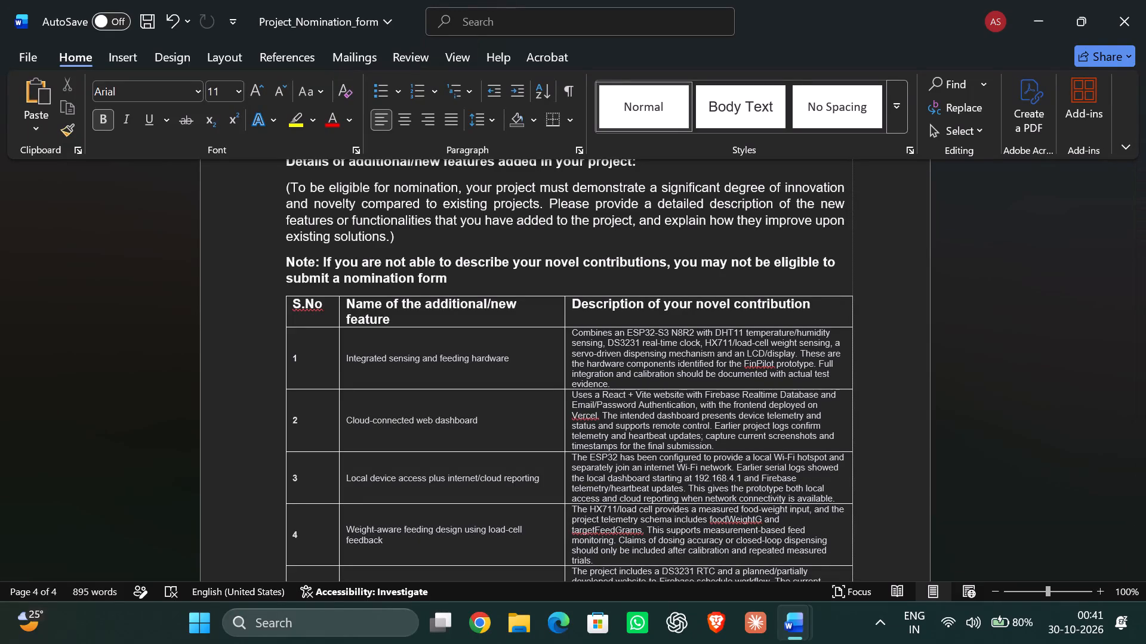
left_click_drag(855, 307, 862, 306)
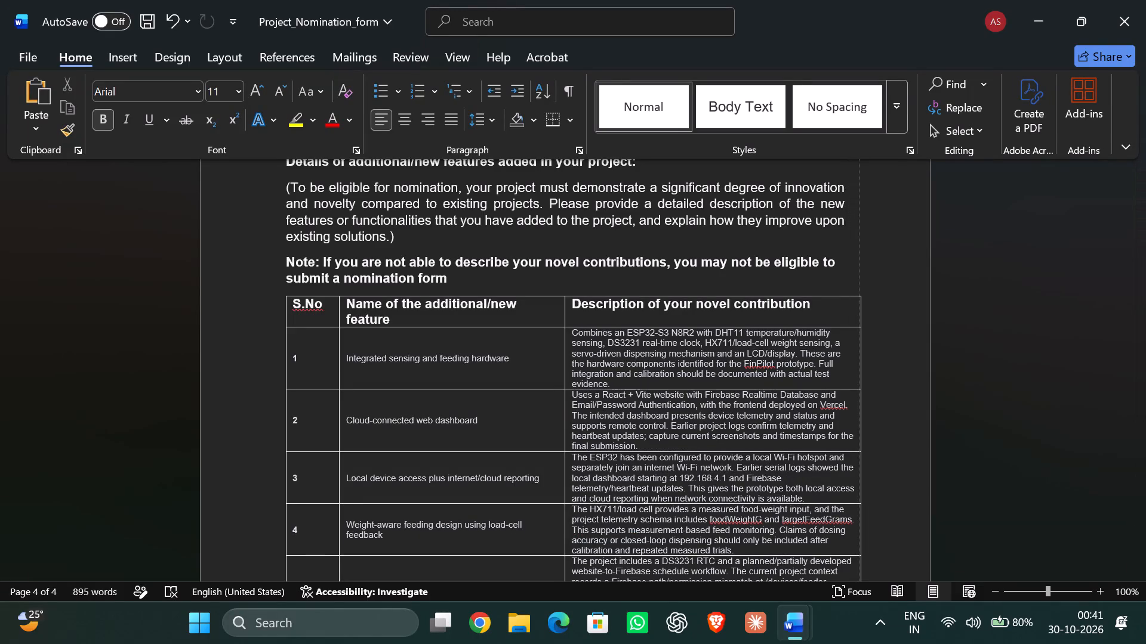
left_click_drag(862, 306, 876, 306)
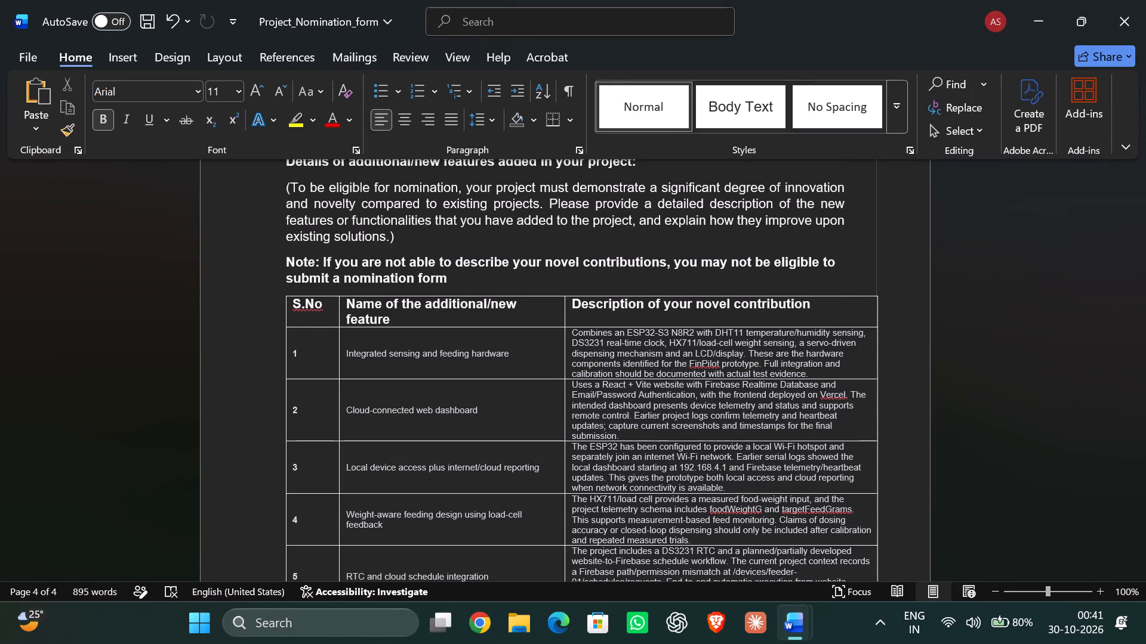
left_click_drag(876, 306, 906, 302)
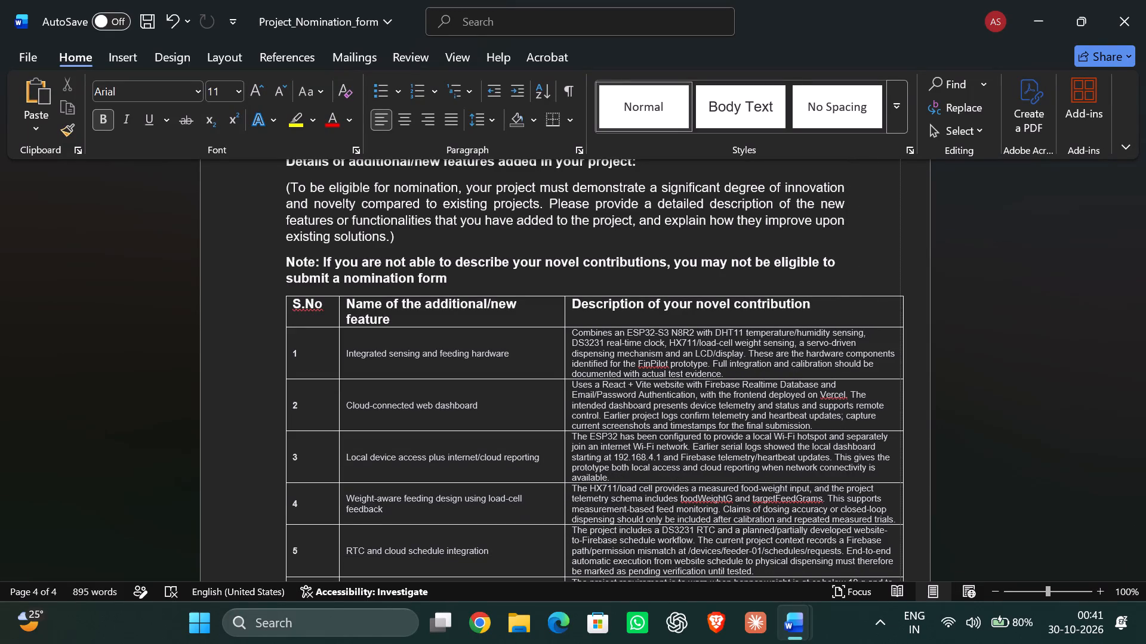
left_click_drag(906, 302, 857, 315)
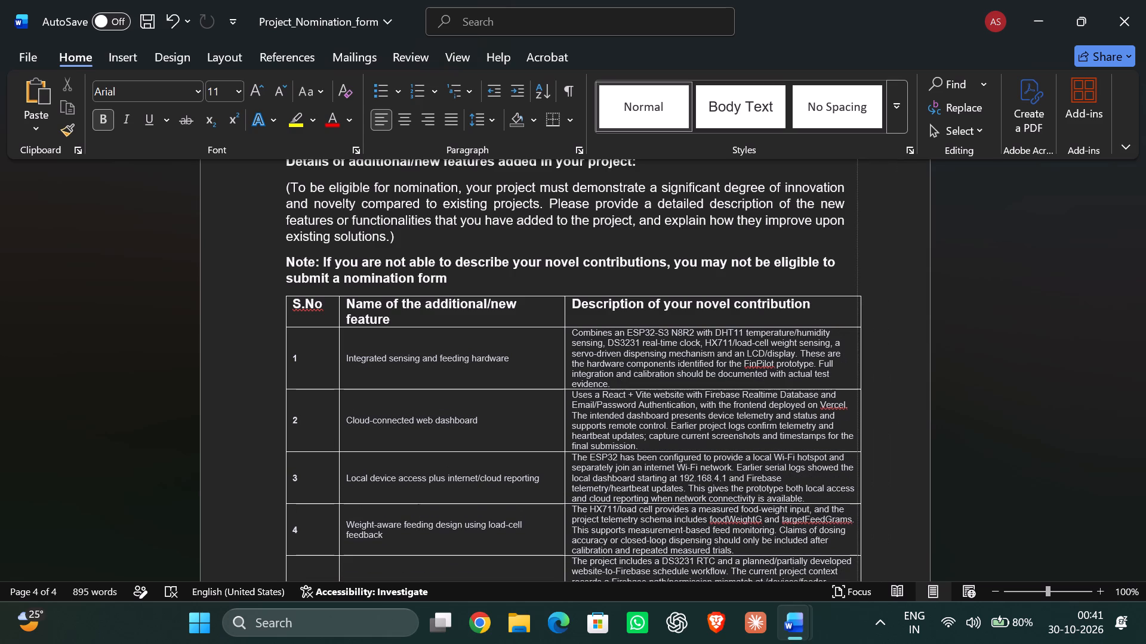
left_click_drag(857, 315, 860, 310)
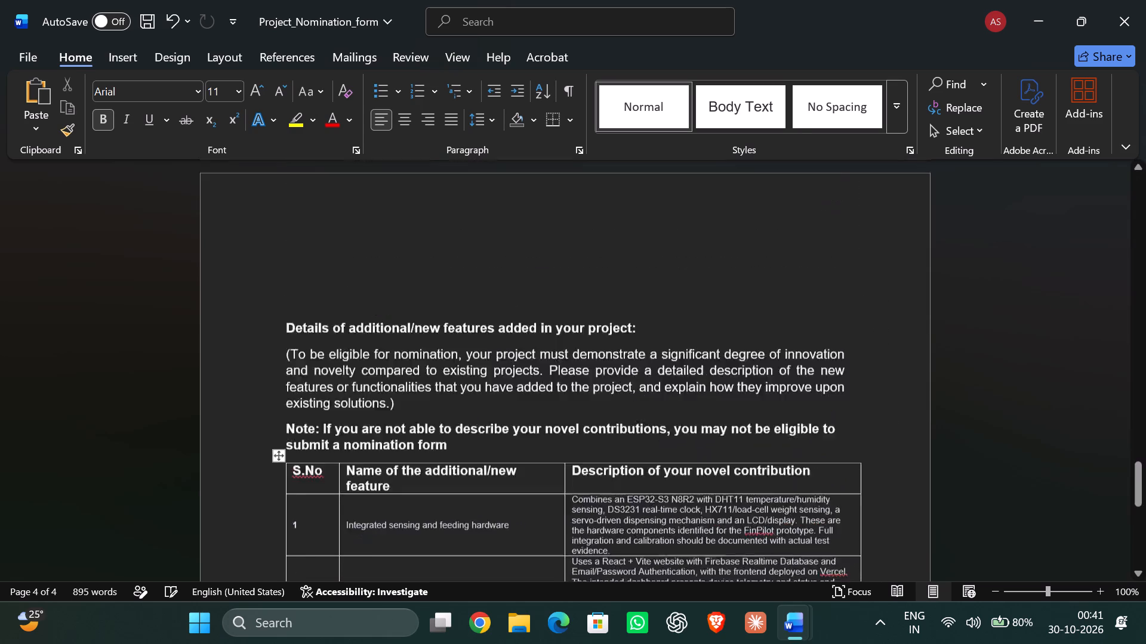
Delete the entire row 7, "Integrated 3D-printable enclosure and gate prototype", from the additional/new features table.
scroll(448, 352, "down", 16)
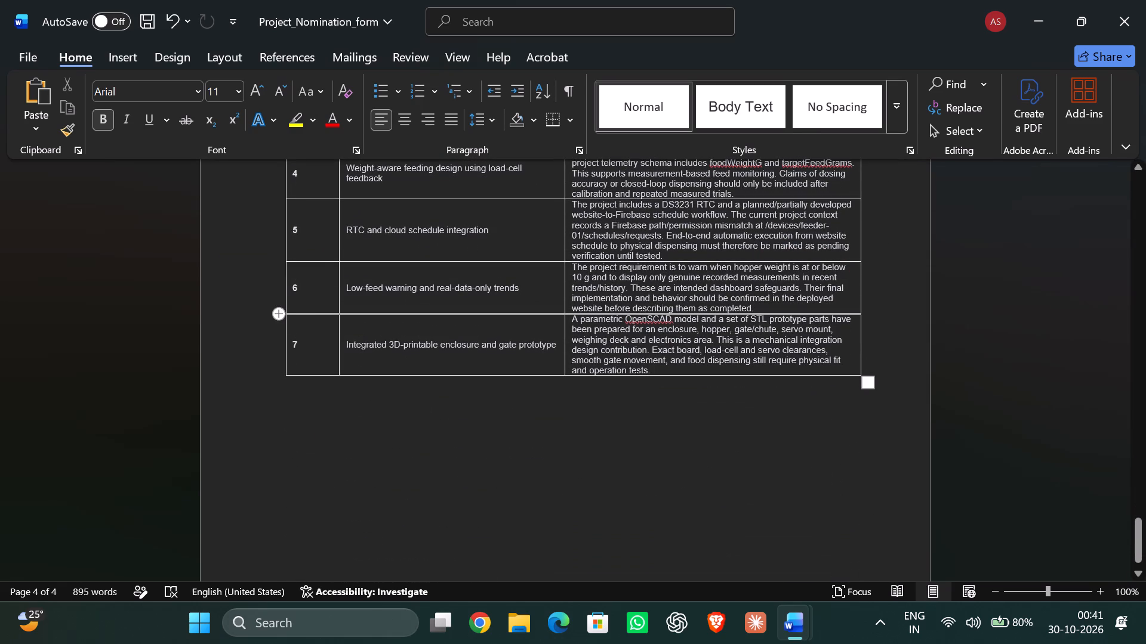
right_click(354, 336)
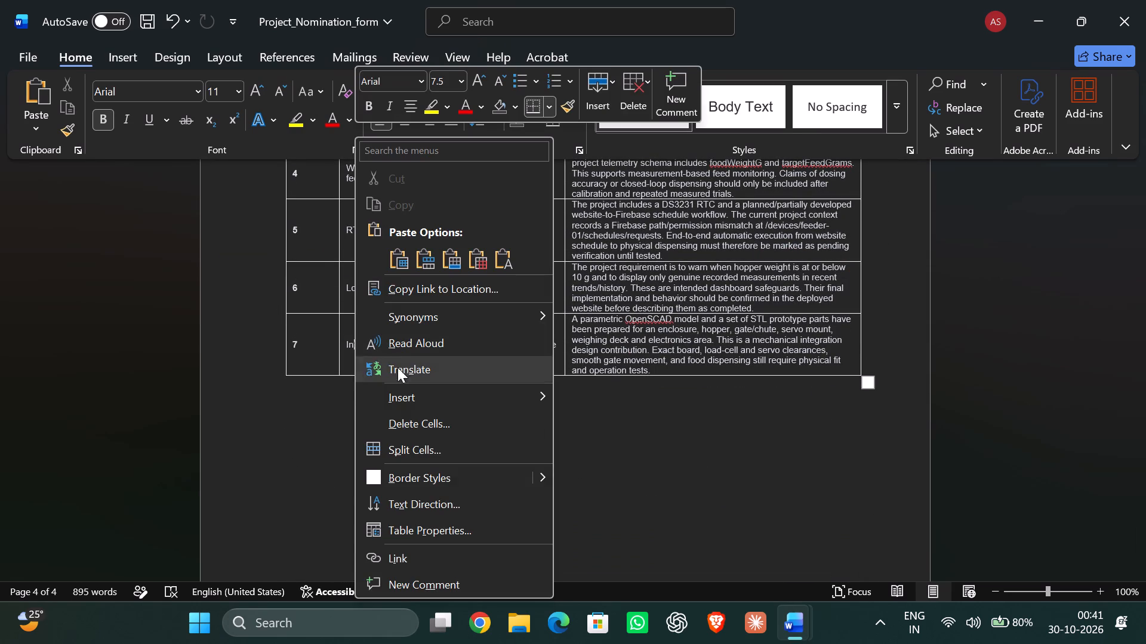
left_click(423, 419)
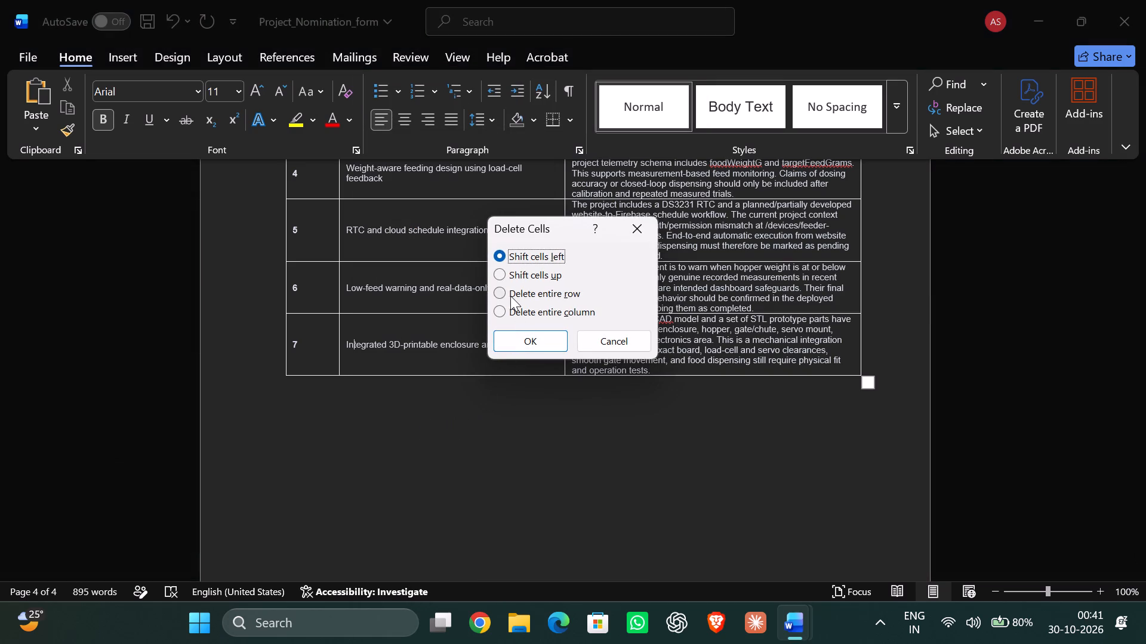
left_click(506, 287)
left_click(506, 338)
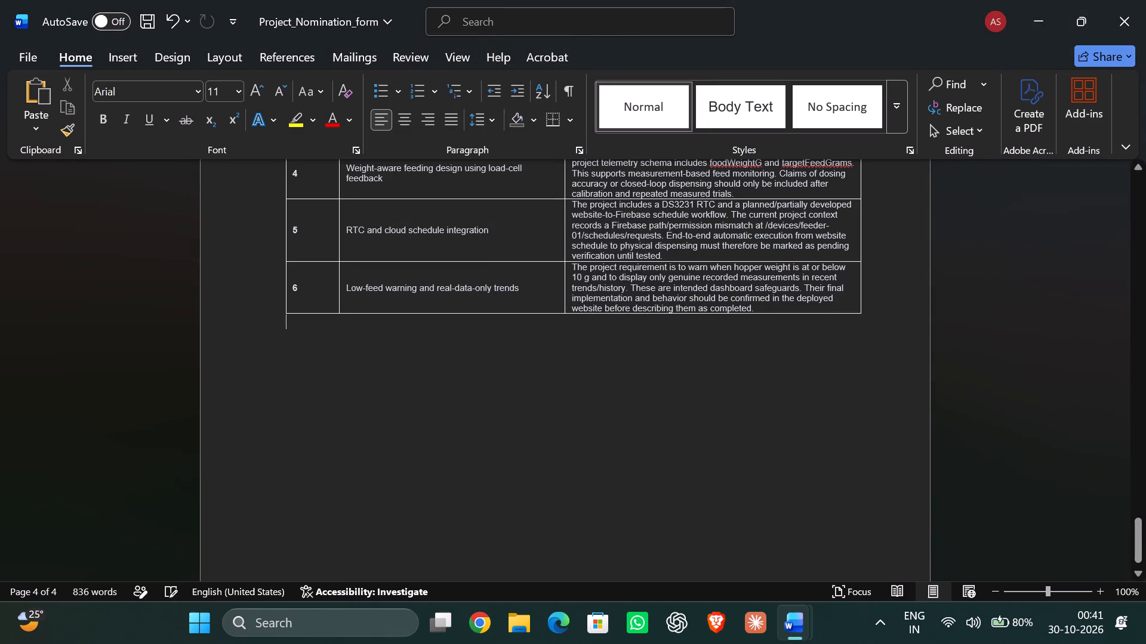
Review the additional/new features table from its heading and eligibility note down to the last row.
scroll(415, 352, "up", 6)
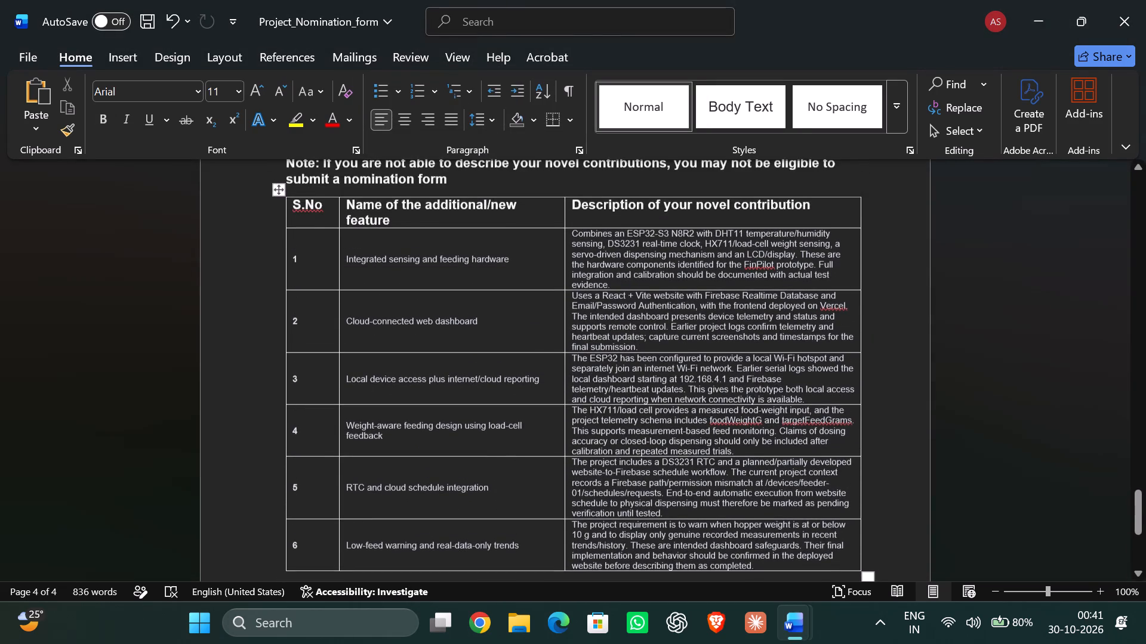
scroll(415, 351, "up", 1)
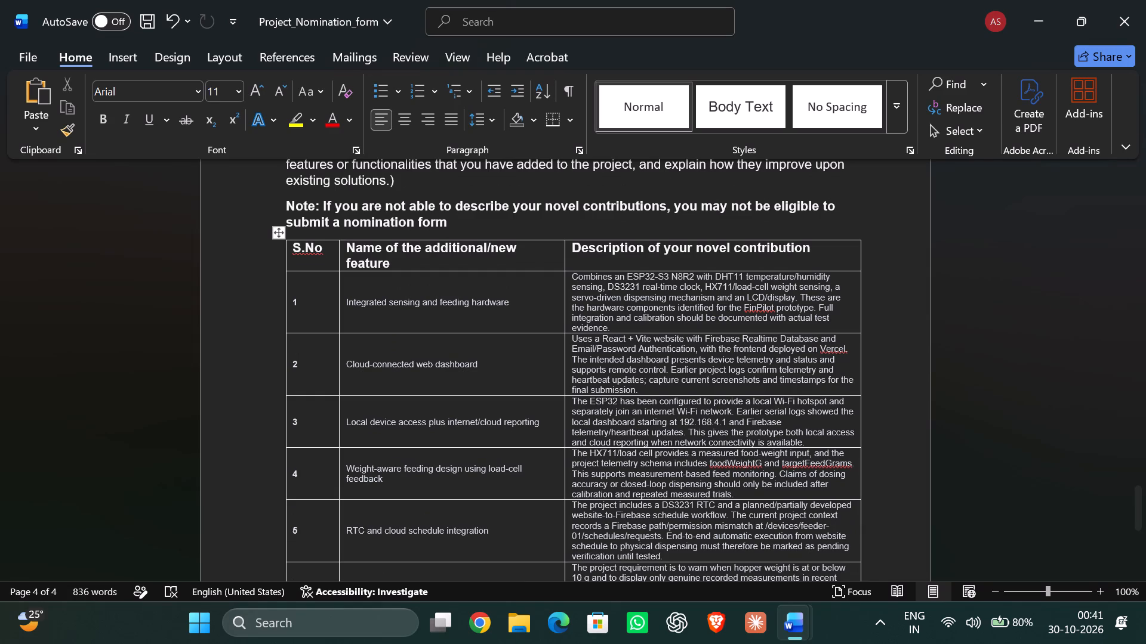
scroll(466, 445, "down", 1)
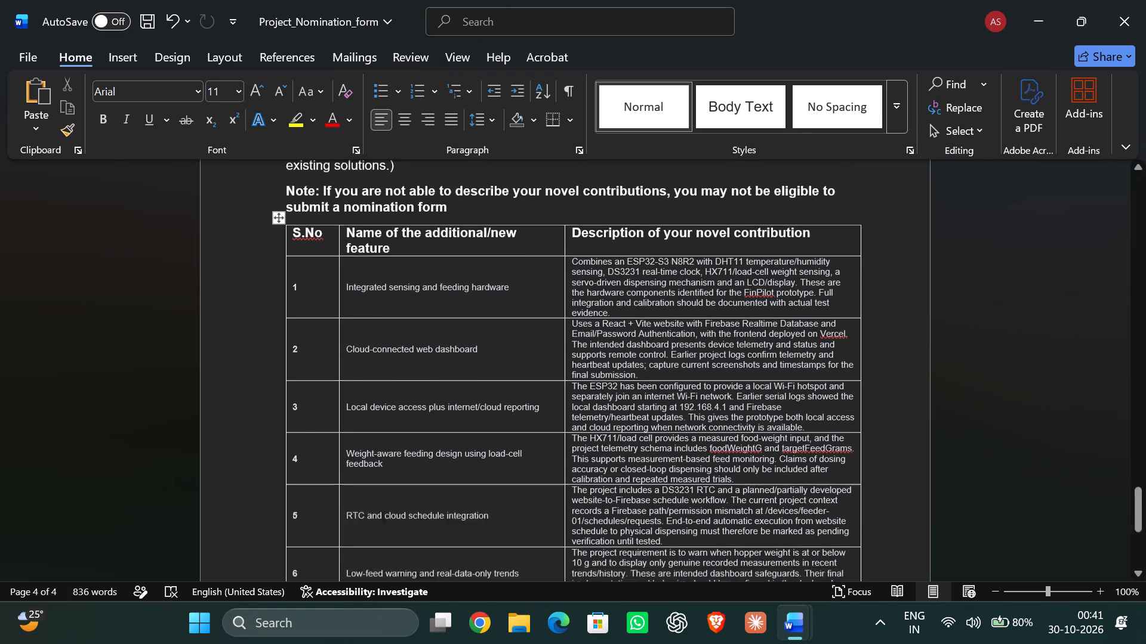
scroll(466, 445, "down", 1)
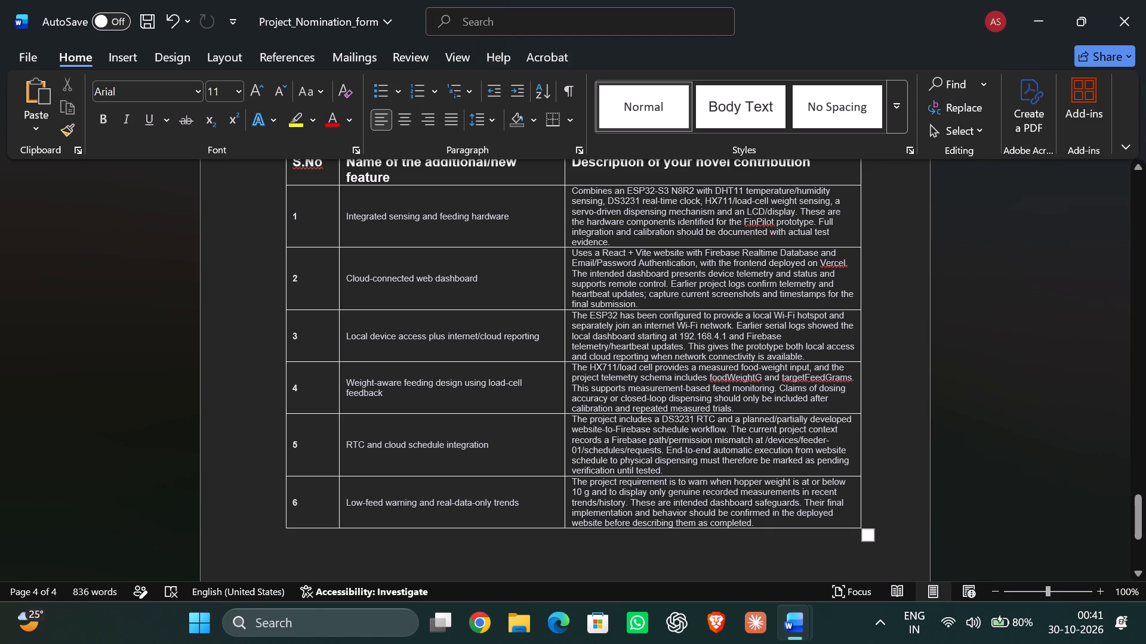
scroll(417, 447, "up", 4)
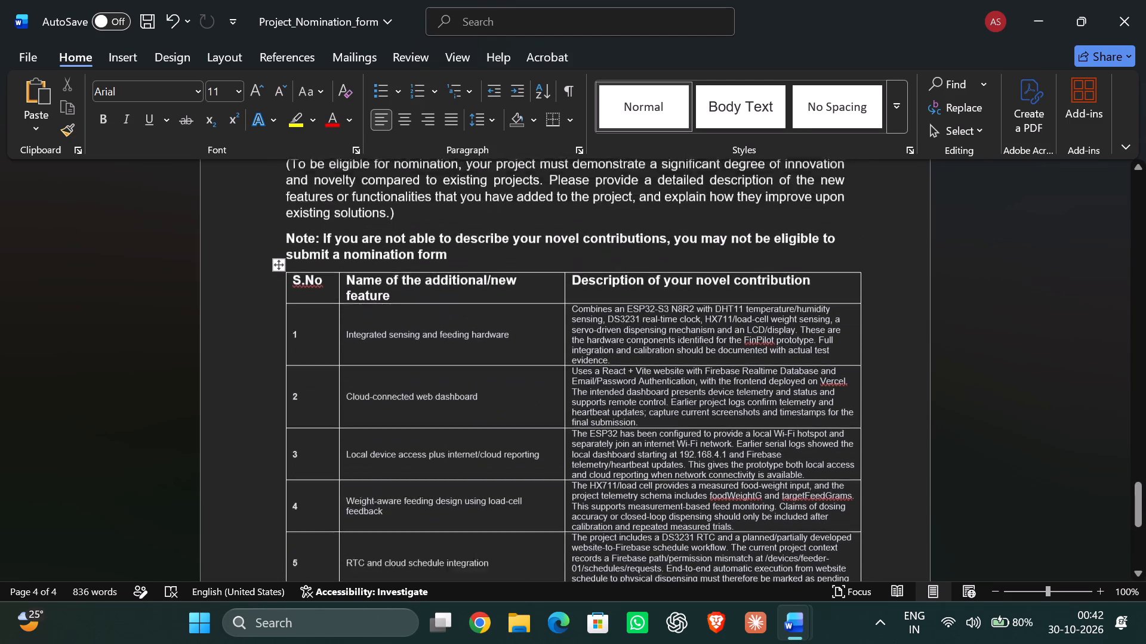
scroll(417, 447, "down", 1)
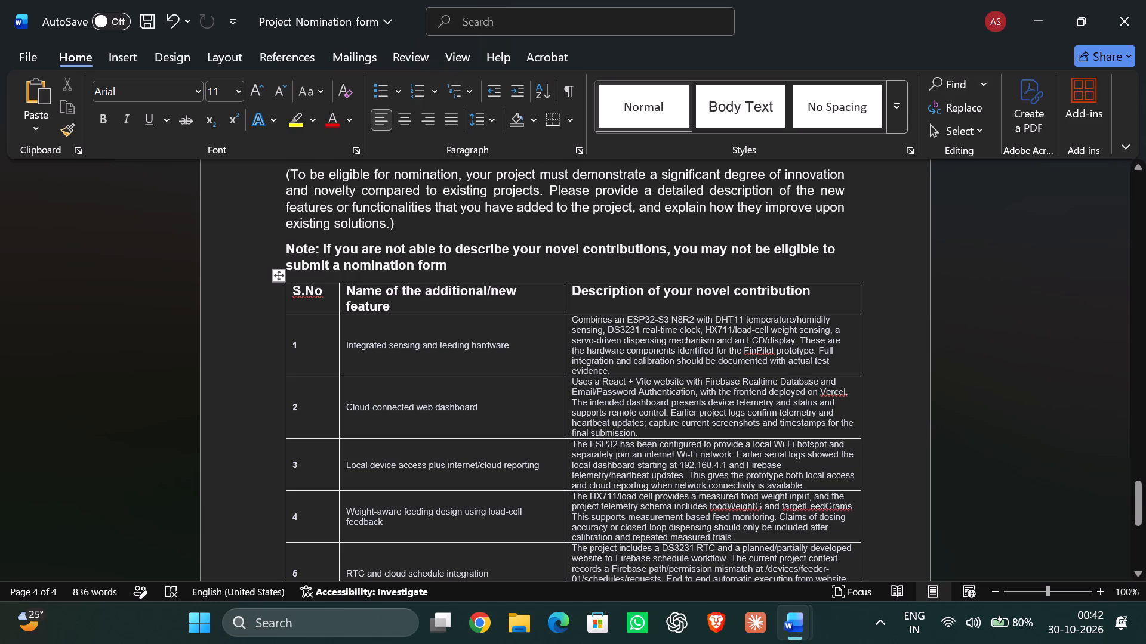
scroll(456, 486, "down", 2)
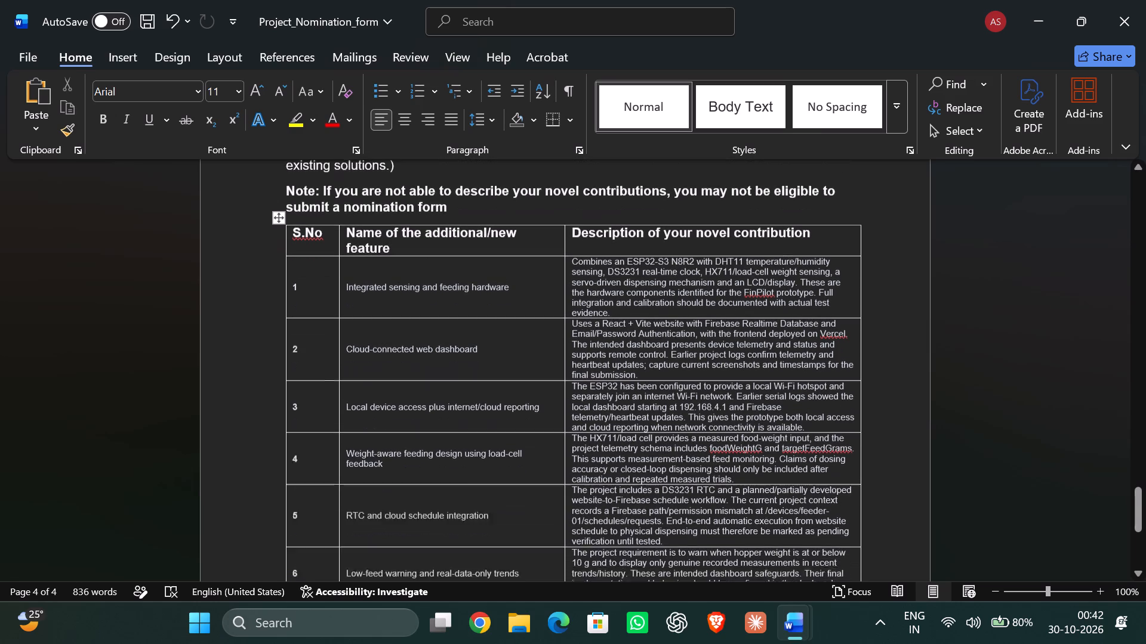
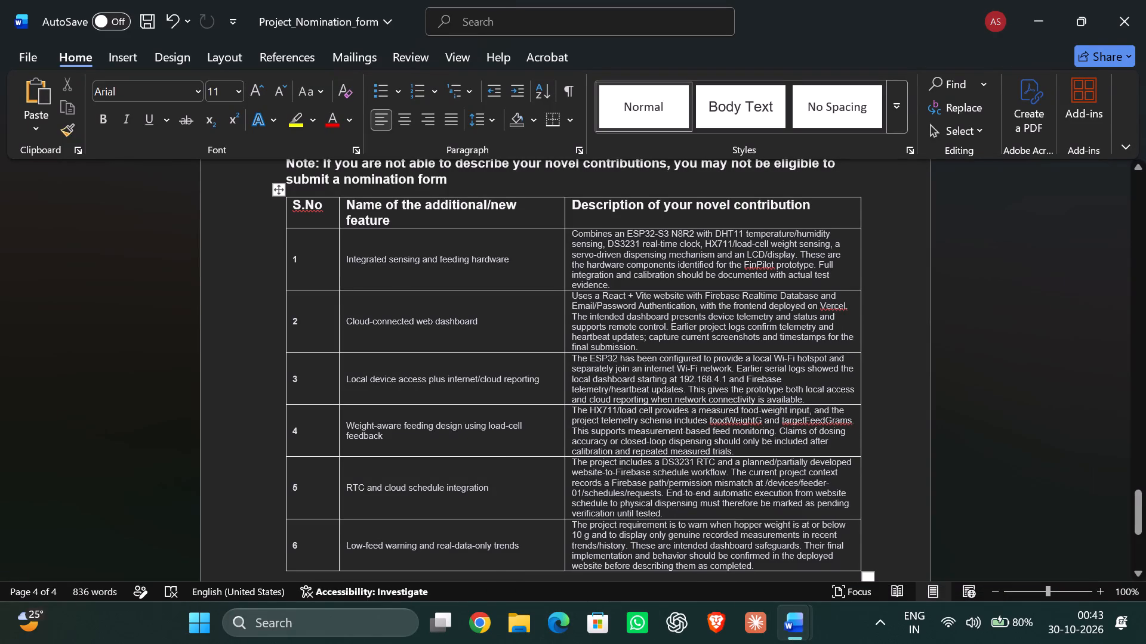
Review the existing-project comparison table on page 3 from its last row up to its first entries.
scroll(723, 386, "up", 18)
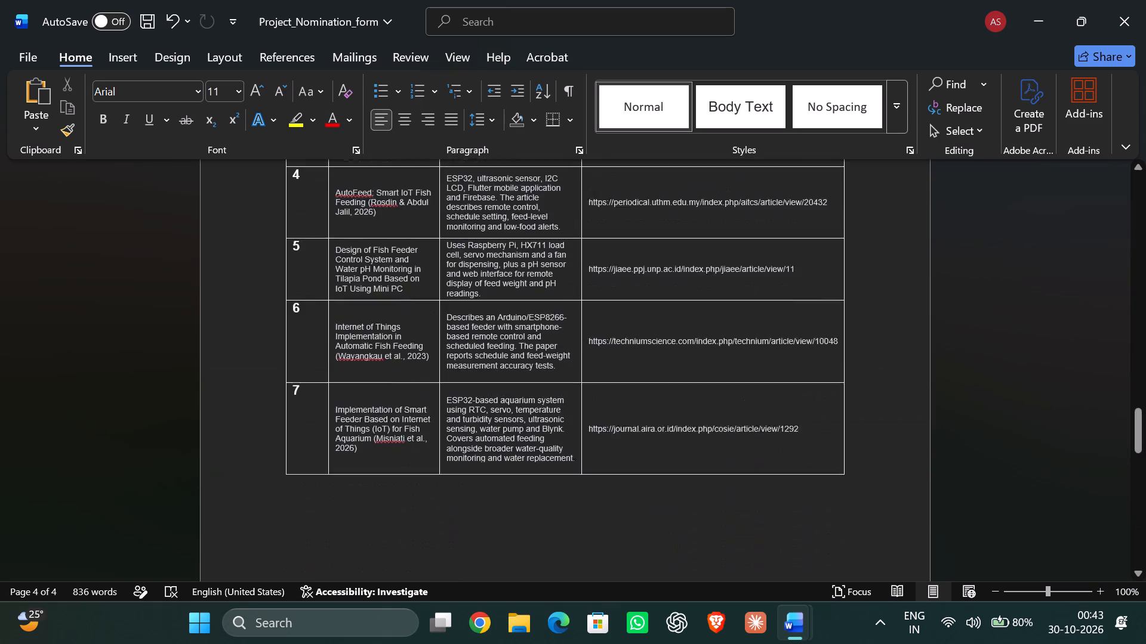
scroll(723, 386, "up", 4)
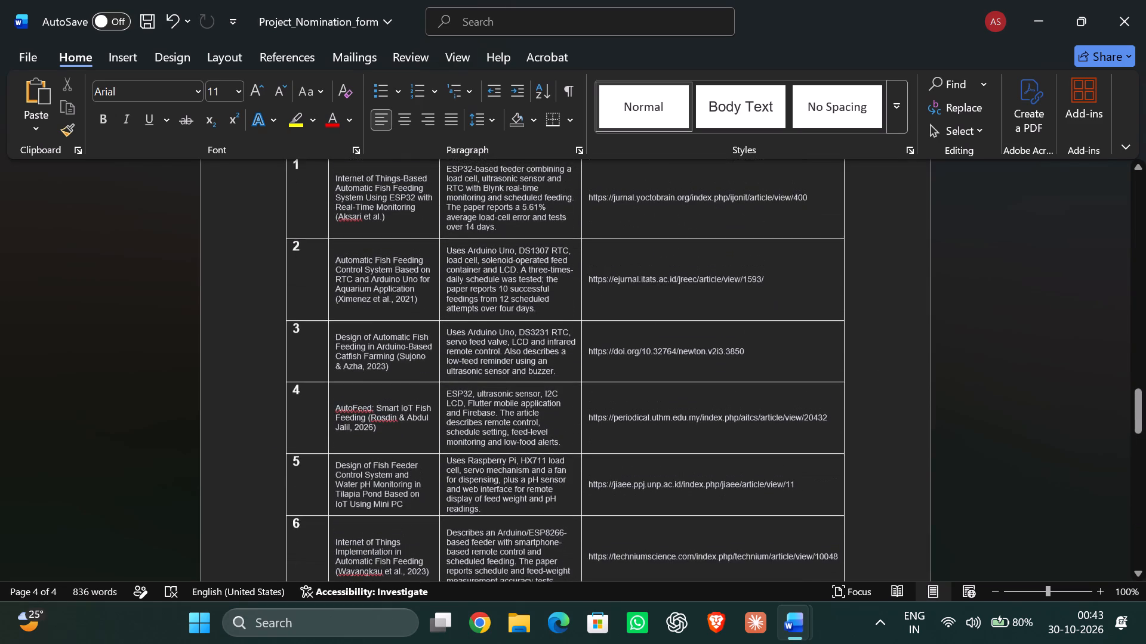
scroll(723, 386, "up", 2)
Make row 7 of the existing-project comparison table slightly taller, leaving a little space above and below its description text.
scroll(723, 386, "down", 3)
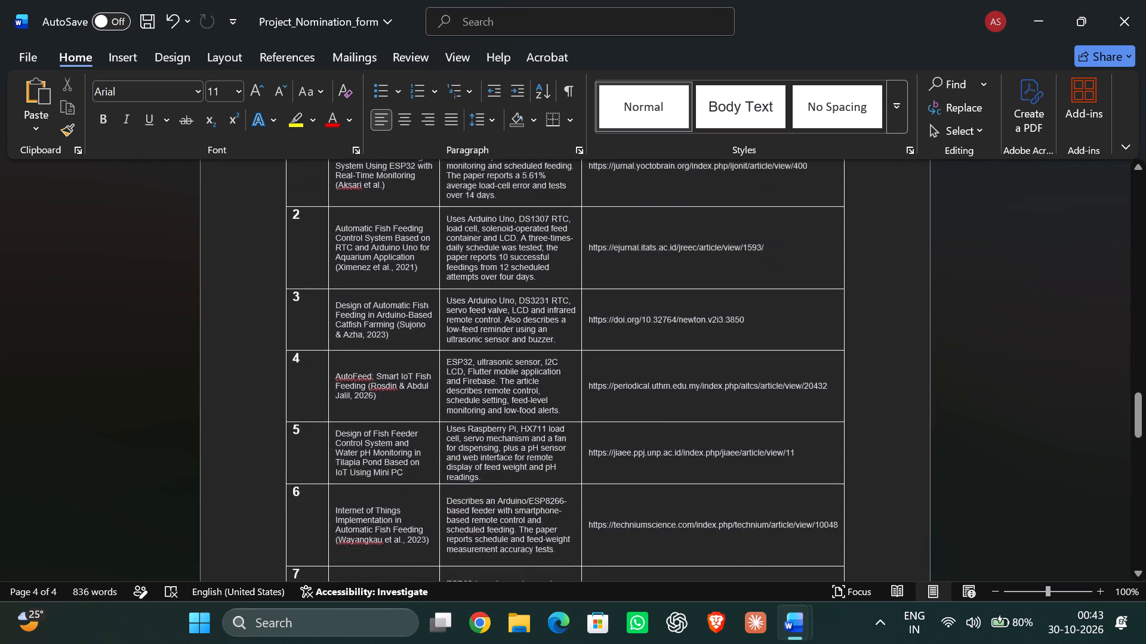
scroll(723, 387, "down", 7)
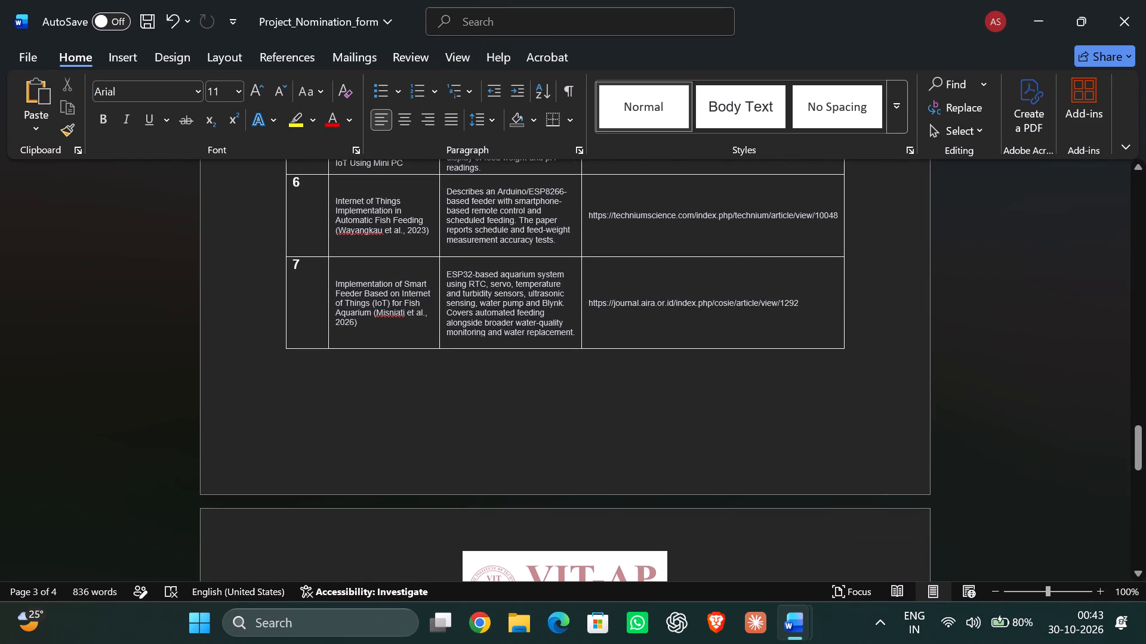
left_click_drag(568, 346, 558, 398)
left_click_drag(571, 348, 568, 401)
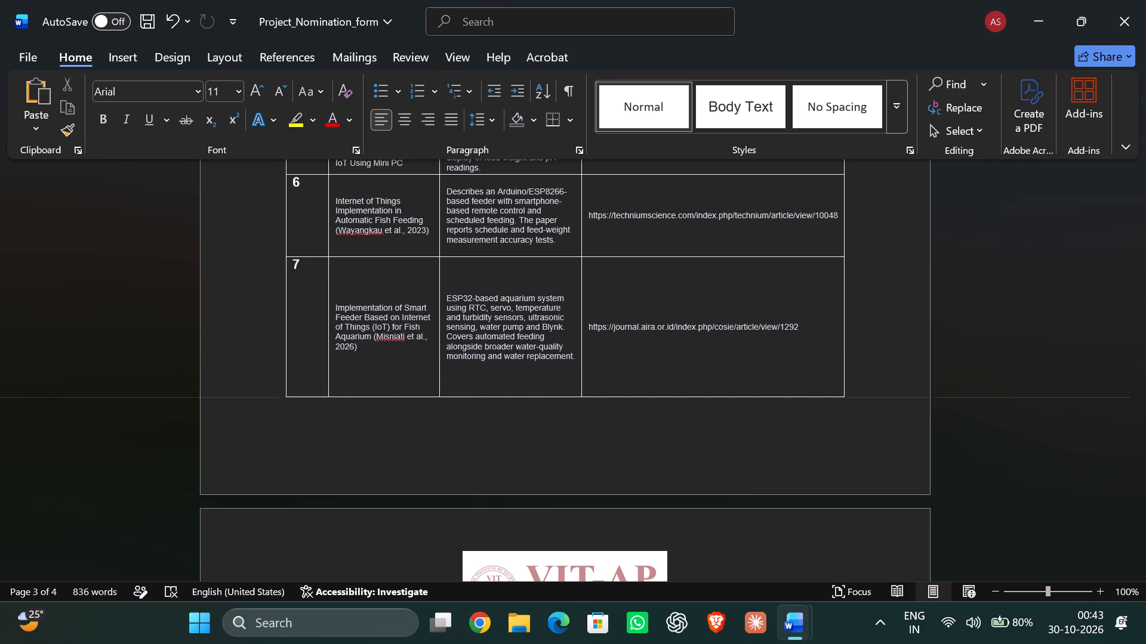
left_click_drag(568, 401, 568, 360)
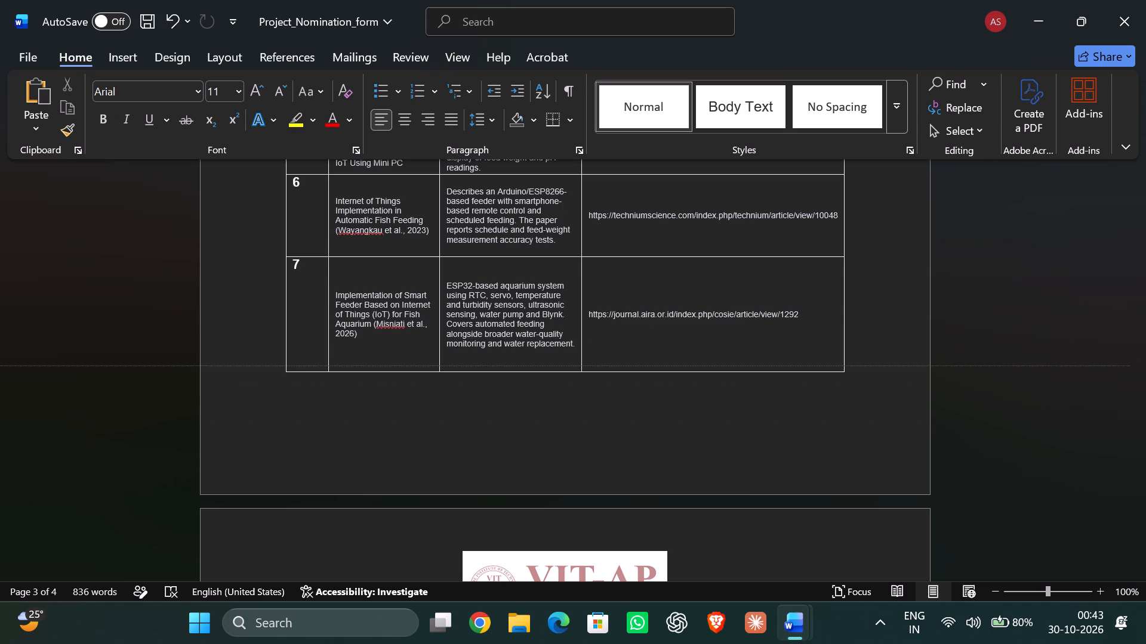
left_click_drag(568, 360, 566, 370)
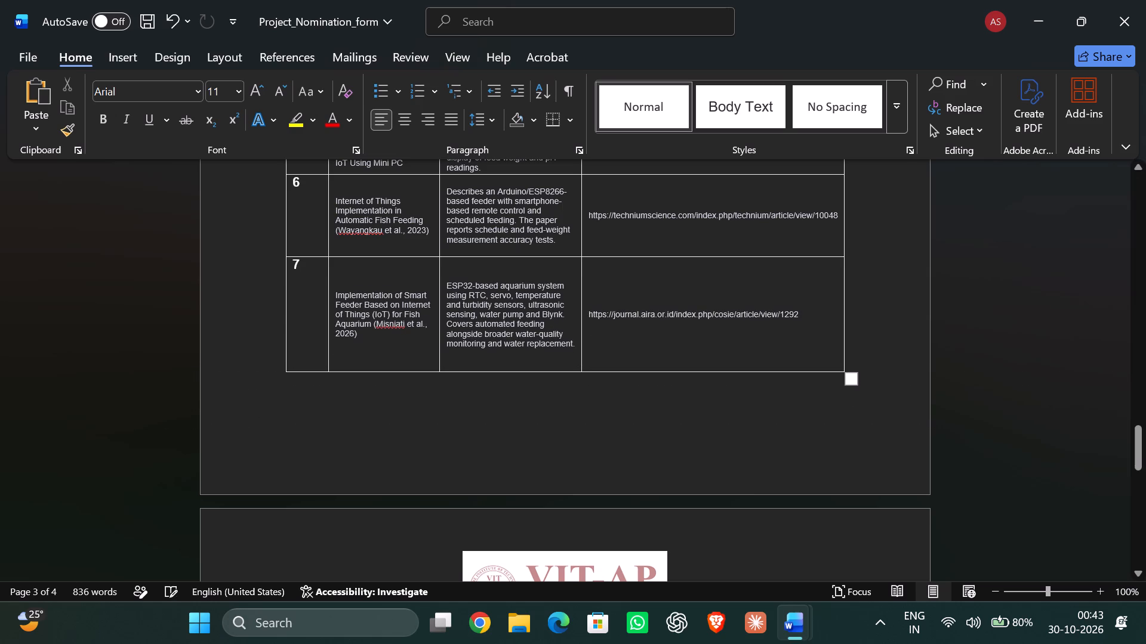
Reduce the height of row 7 in the existing-project comparison table, leaving less empty space around its description text.
scroll(587, 336, "up", 10)
scroll(587, 334, "down", 2)
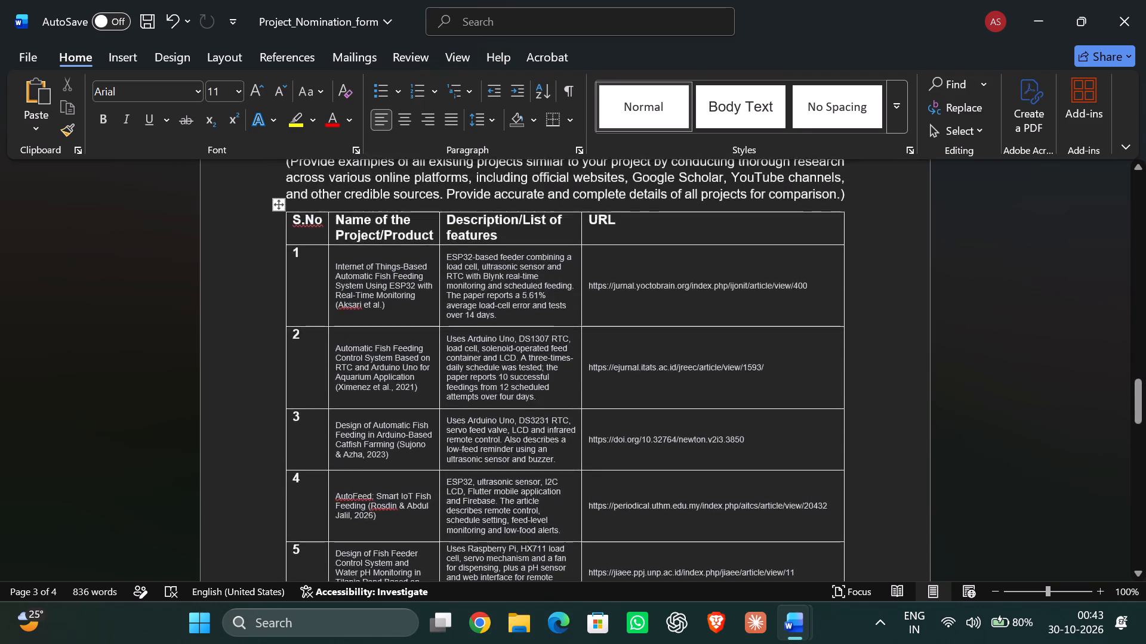
scroll(587, 334, "down", 9)
scroll(589, 332, "up", 2)
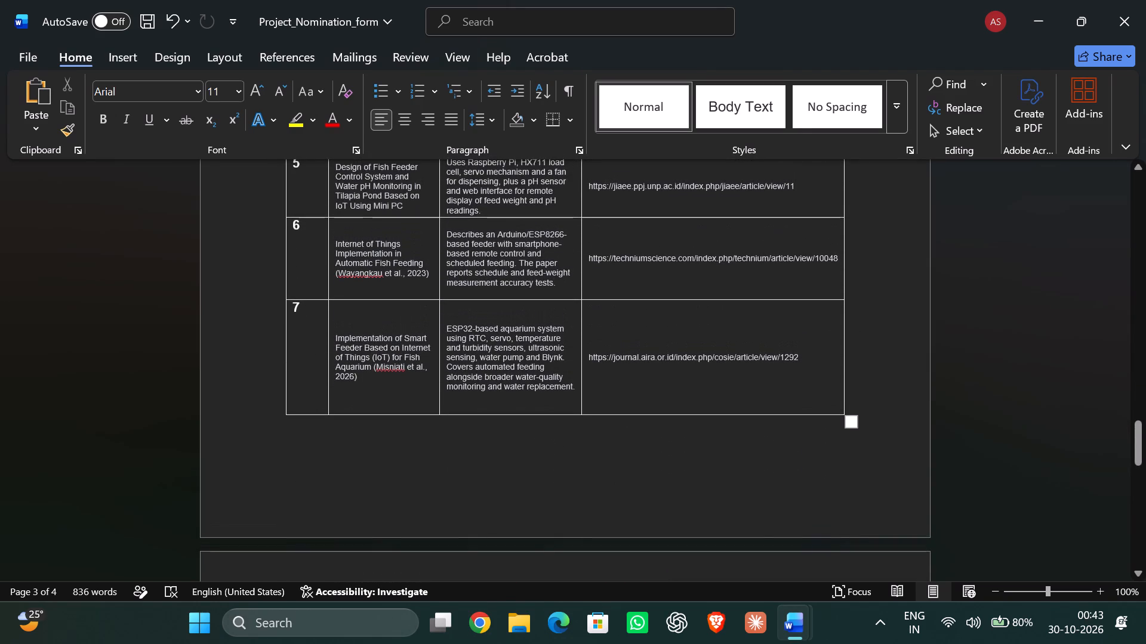
left_click_drag(543, 414, 546, 400)
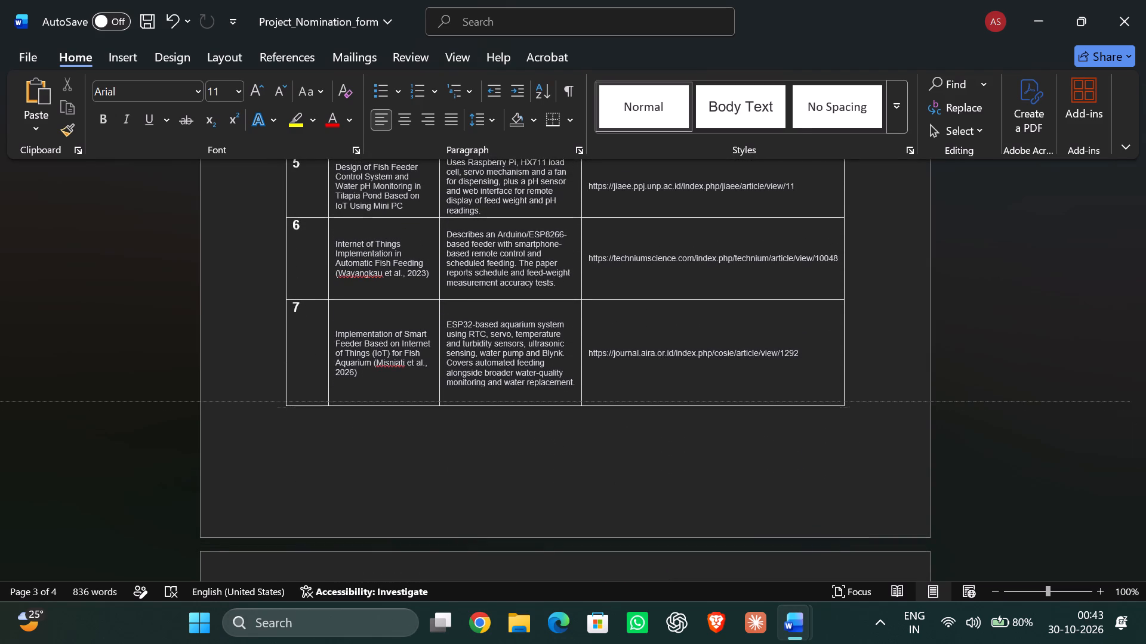
left_click_drag(546, 400, 549, 398)
Return to the nomination form's first page and place the cursor in the empty Project ID field.
scroll(581, 357, "up", 2)
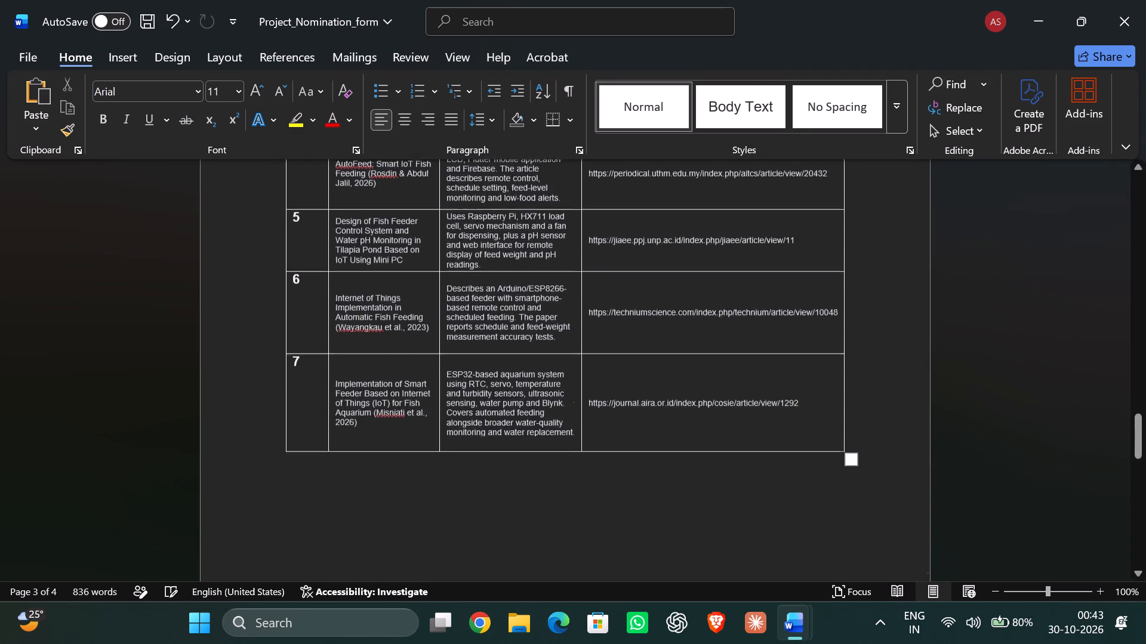
scroll(581, 356, "up", 7)
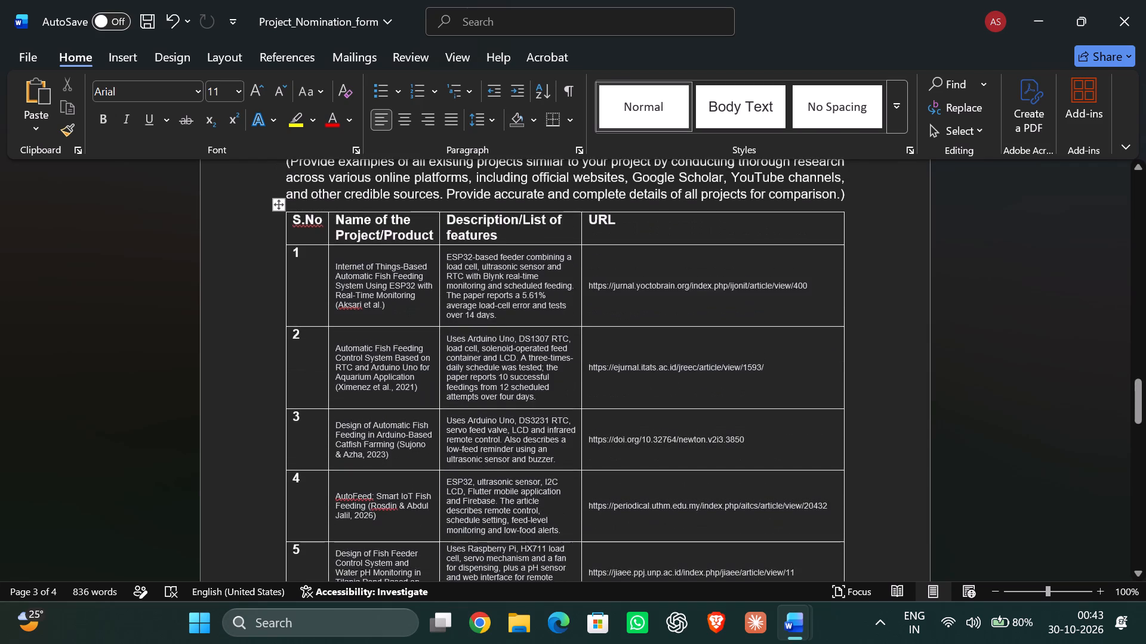
scroll(582, 353, "up", 11)
scroll(582, 352, "down", 4)
scroll(582, 351, "up", 13)
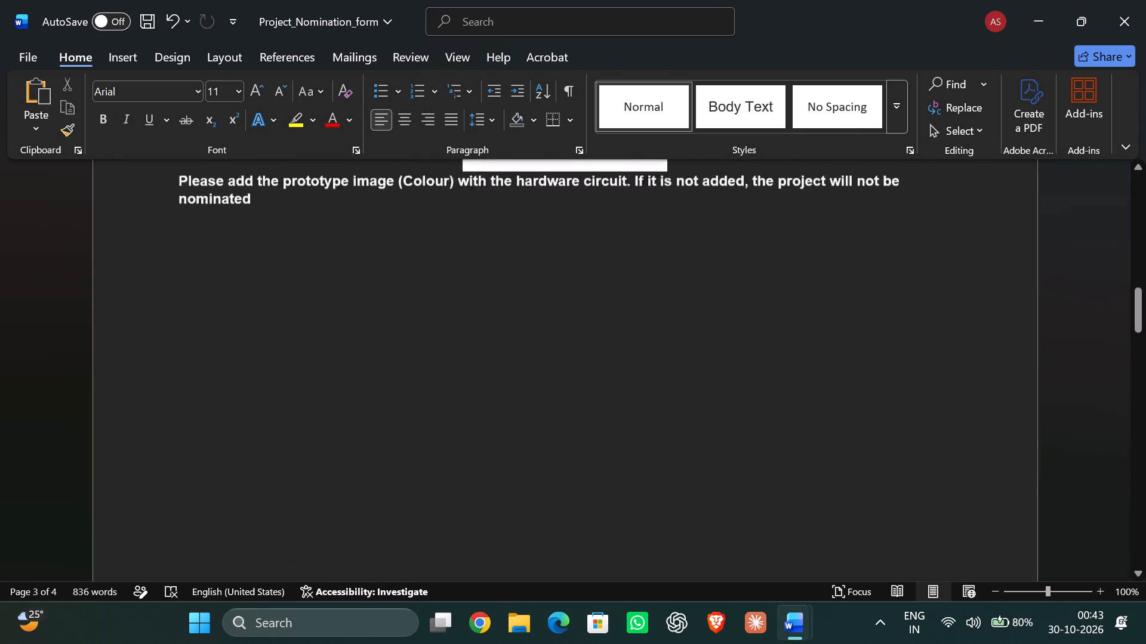
scroll(582, 351, "up", 5)
scroll(582, 351, "up", 16)
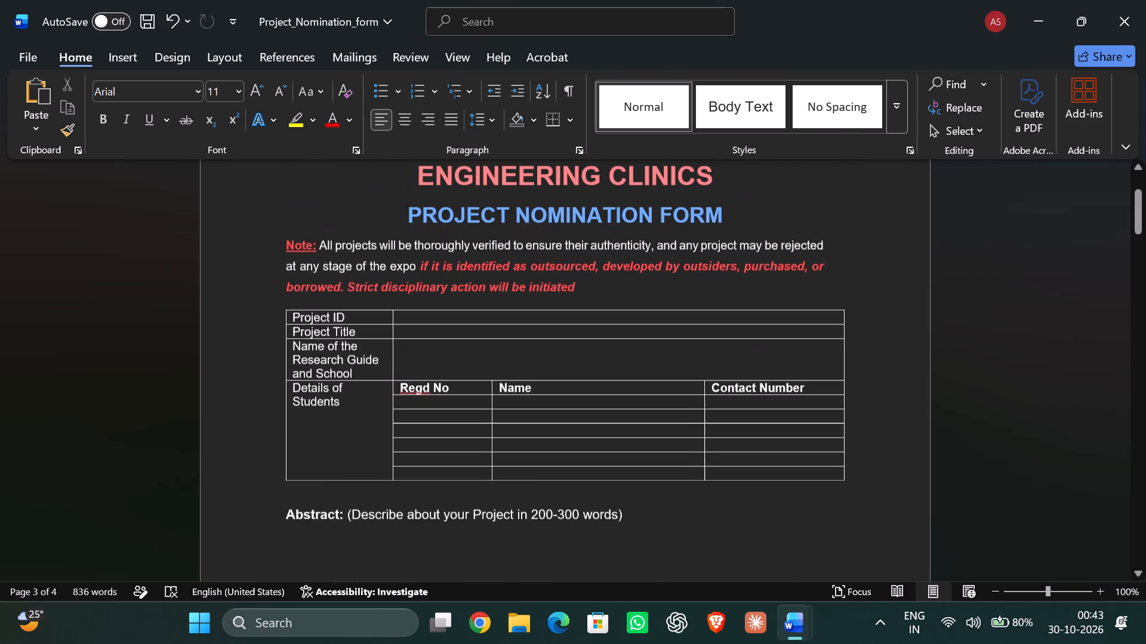
left_click(443, 322)
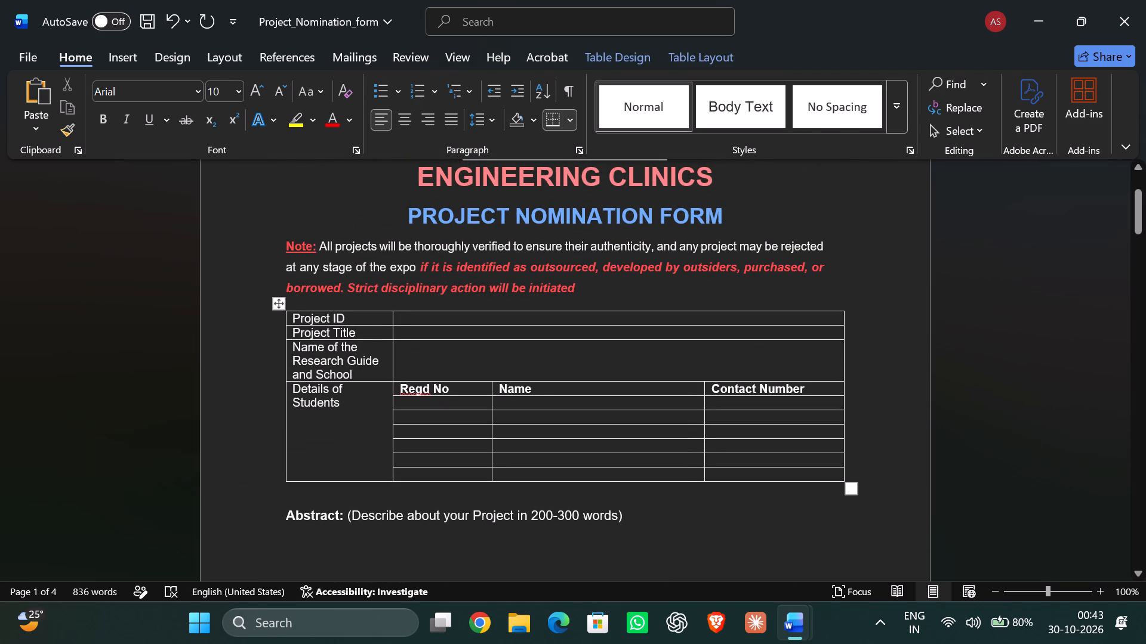
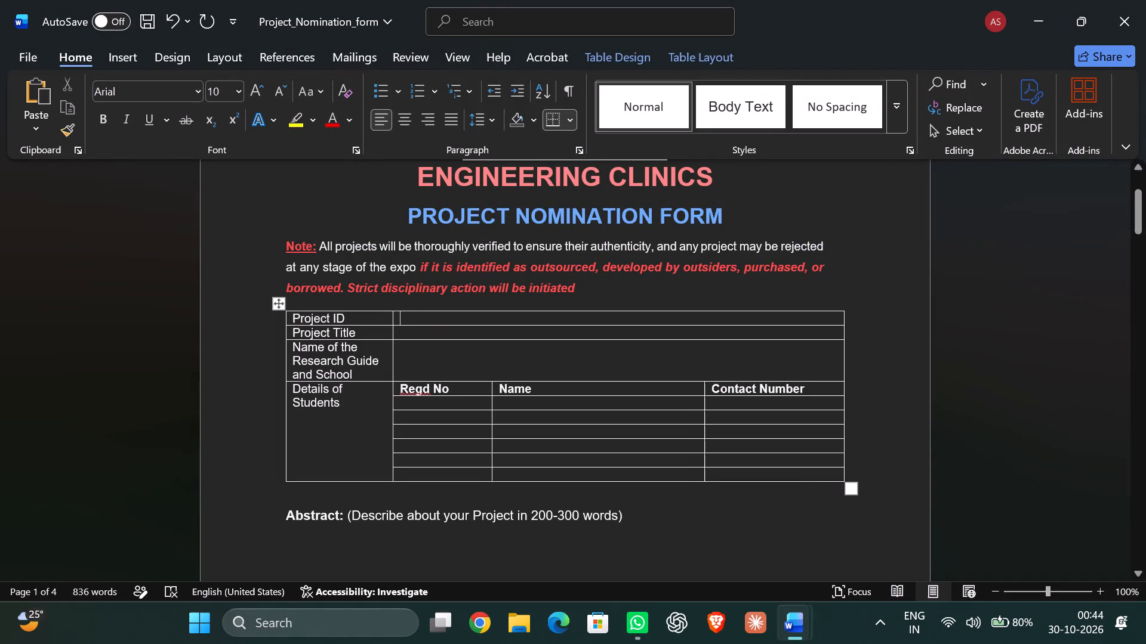
Enter "IOT Based Smart Fish Feeding System" in the Project ID row of the project details table on page 1.
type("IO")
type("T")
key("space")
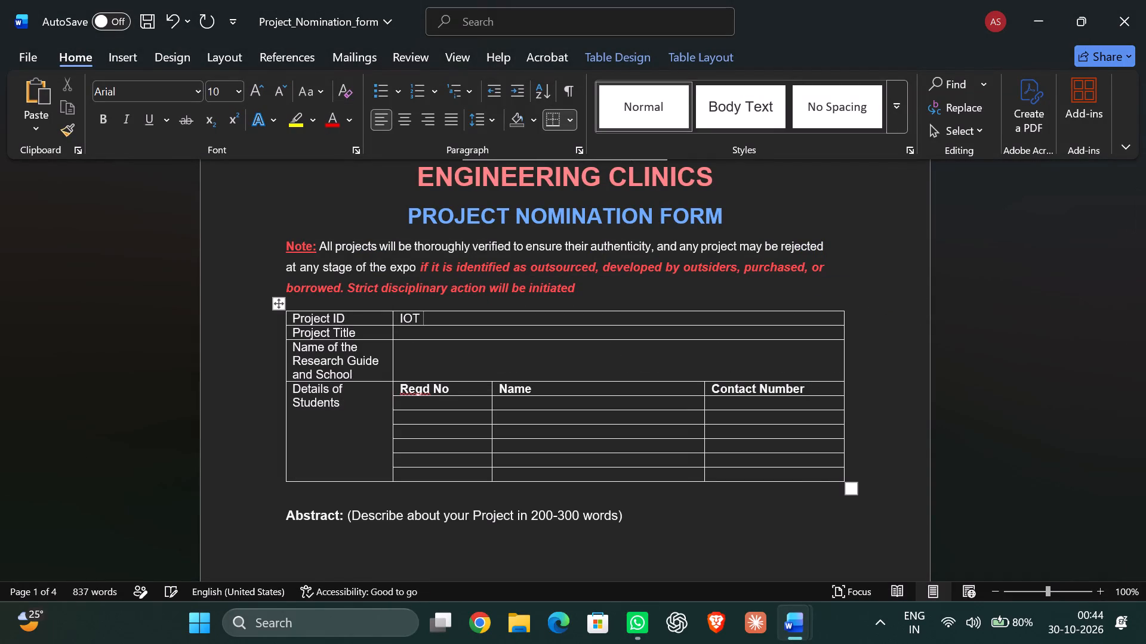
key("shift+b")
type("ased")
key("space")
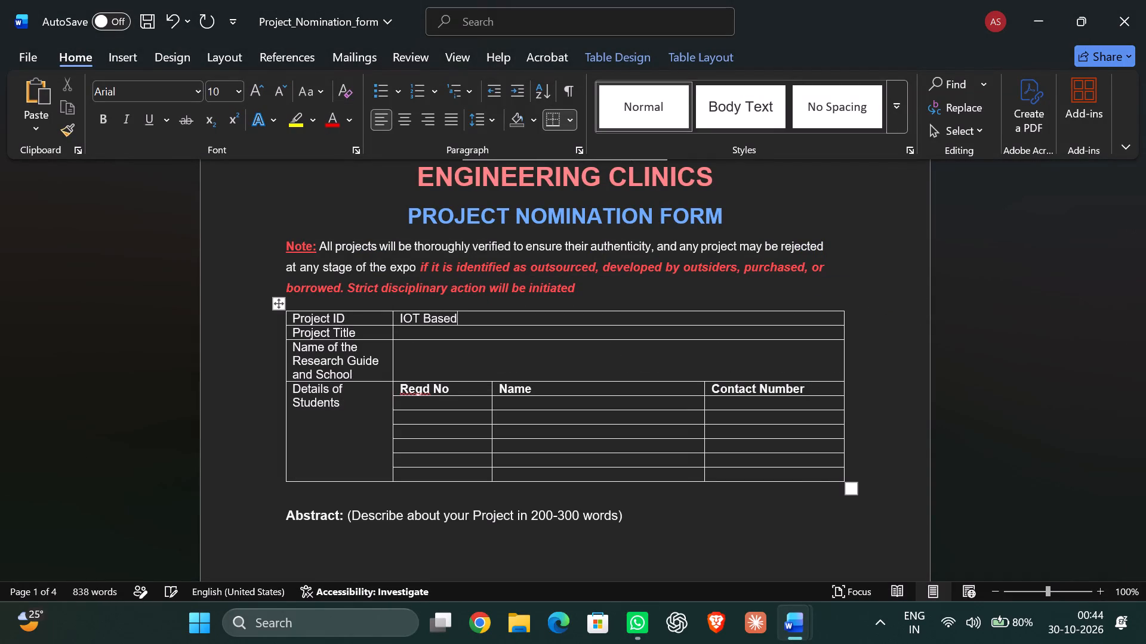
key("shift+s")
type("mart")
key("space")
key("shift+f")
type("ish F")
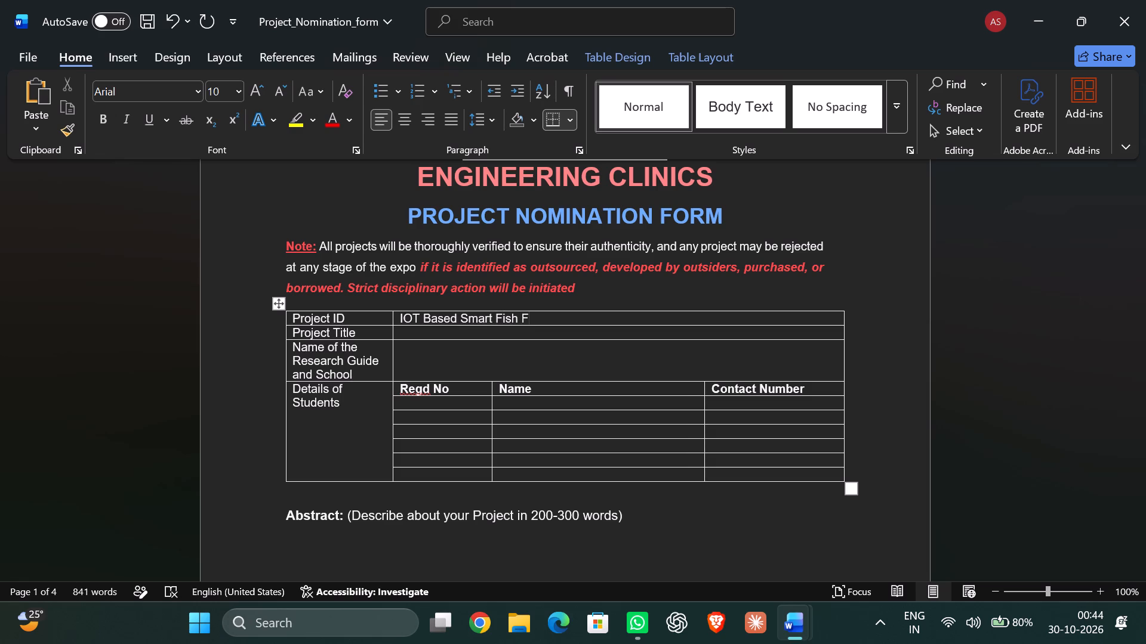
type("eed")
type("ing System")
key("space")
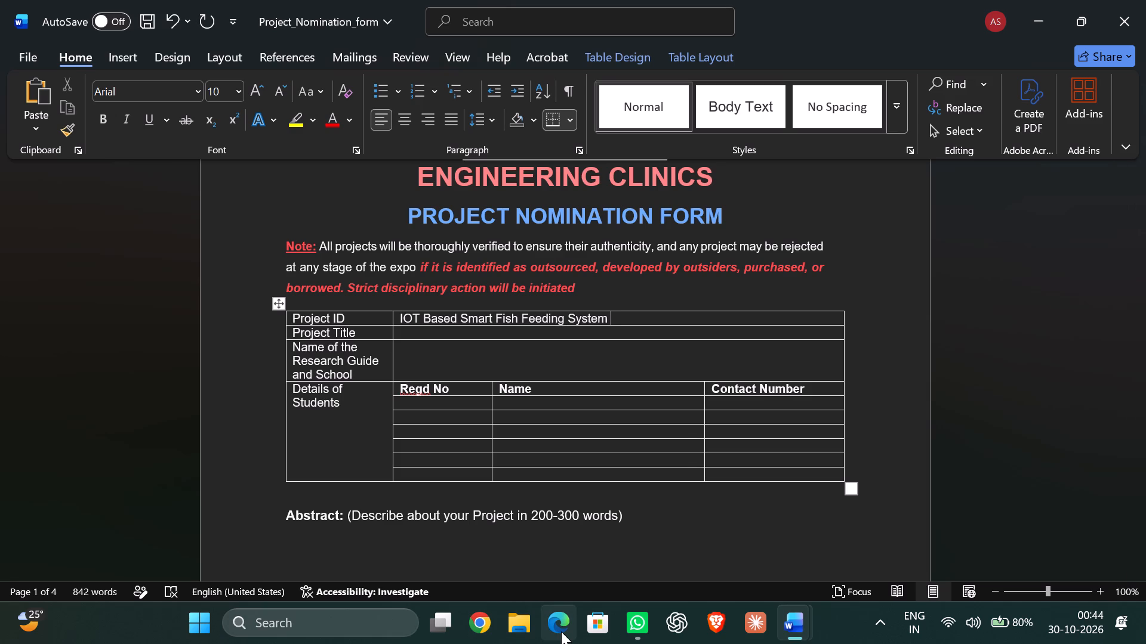
Switch to WhatsApp to consult the open Engineering Clinics project report.
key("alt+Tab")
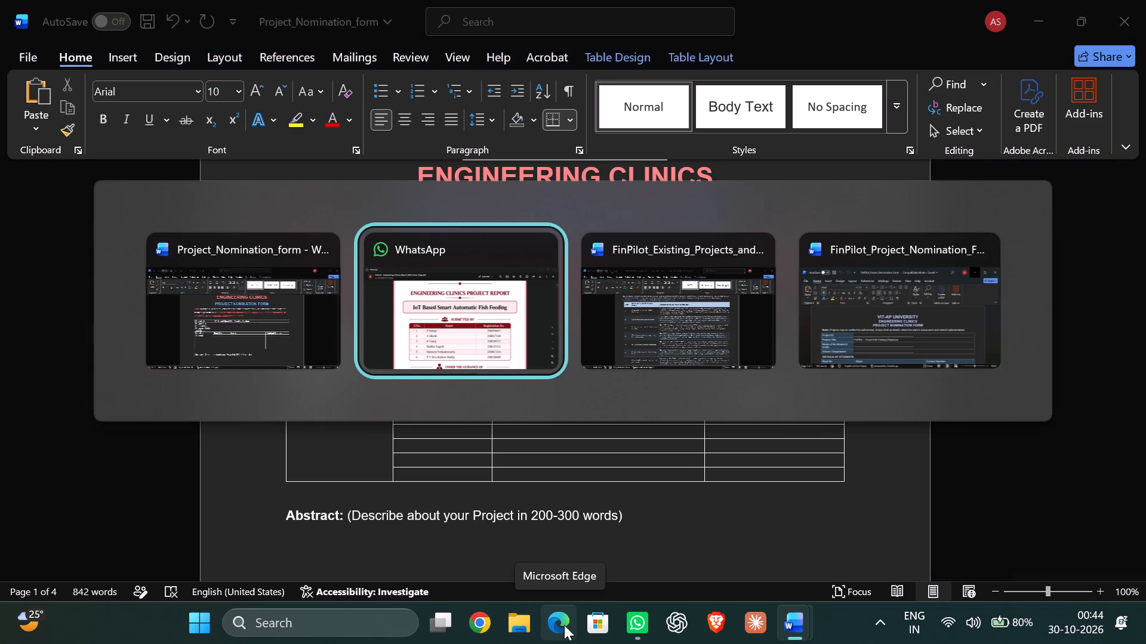
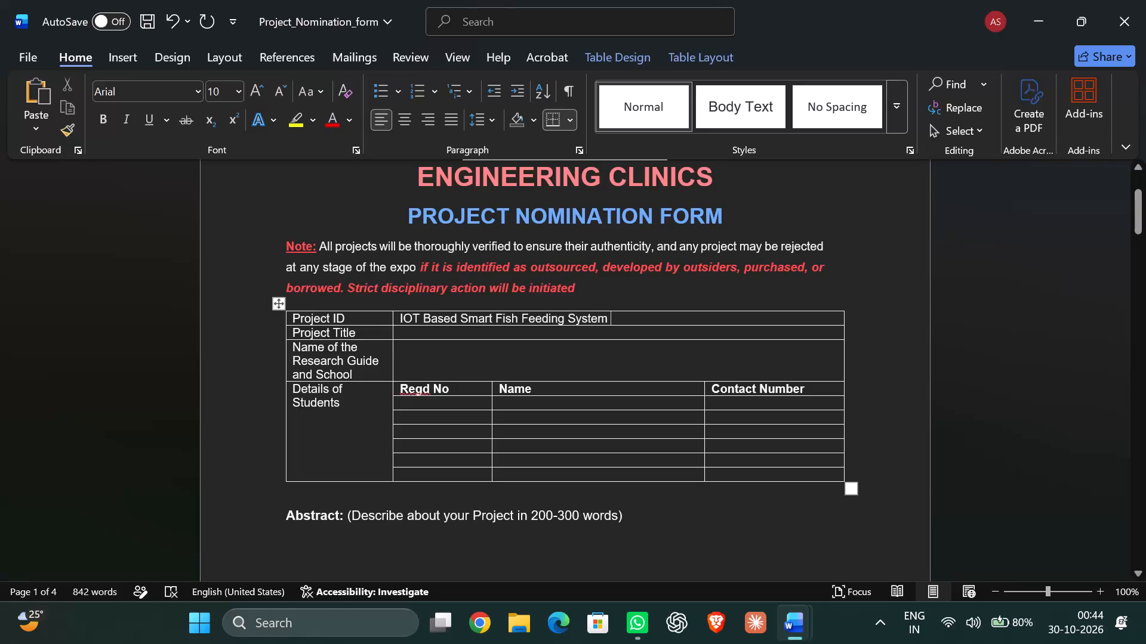
Copy the text "IOT Based Smart Fish Feeding System" from the Project ID cell into the empty Project Title cell.
left_click_drag(401, 318, 563, 321)
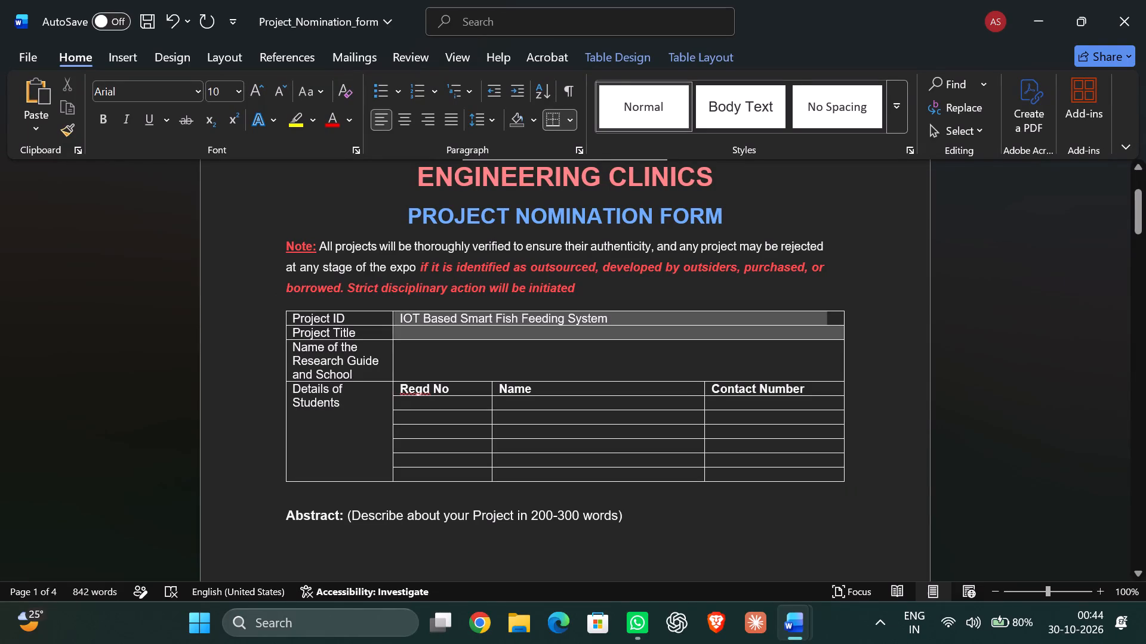
left_click_drag(563, 321, 617, 314)
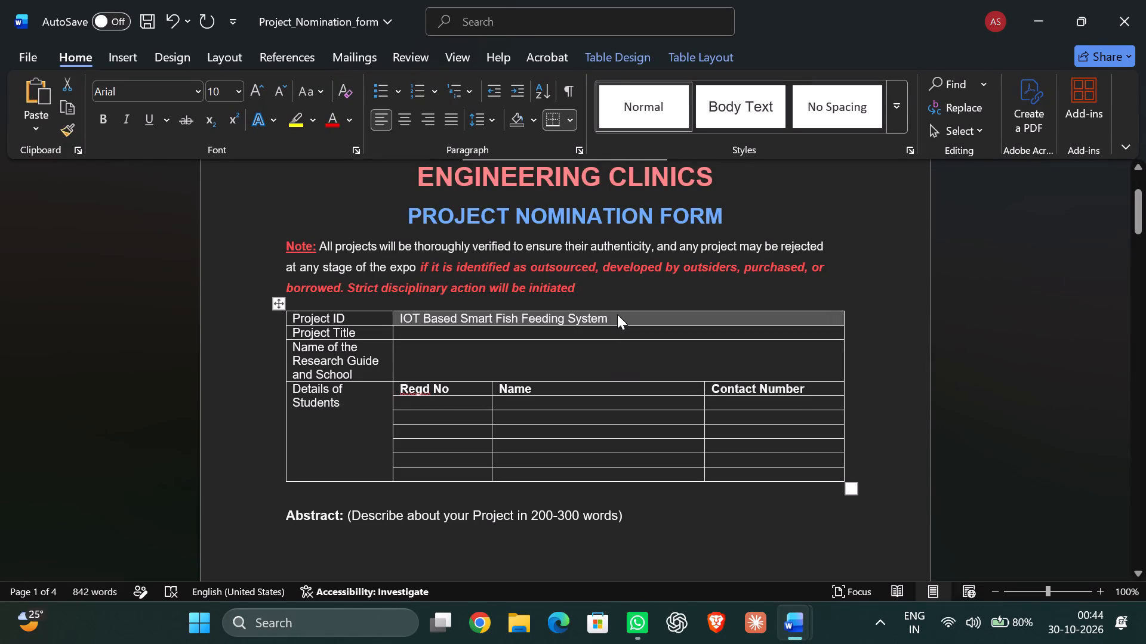
key("ctrl+a")
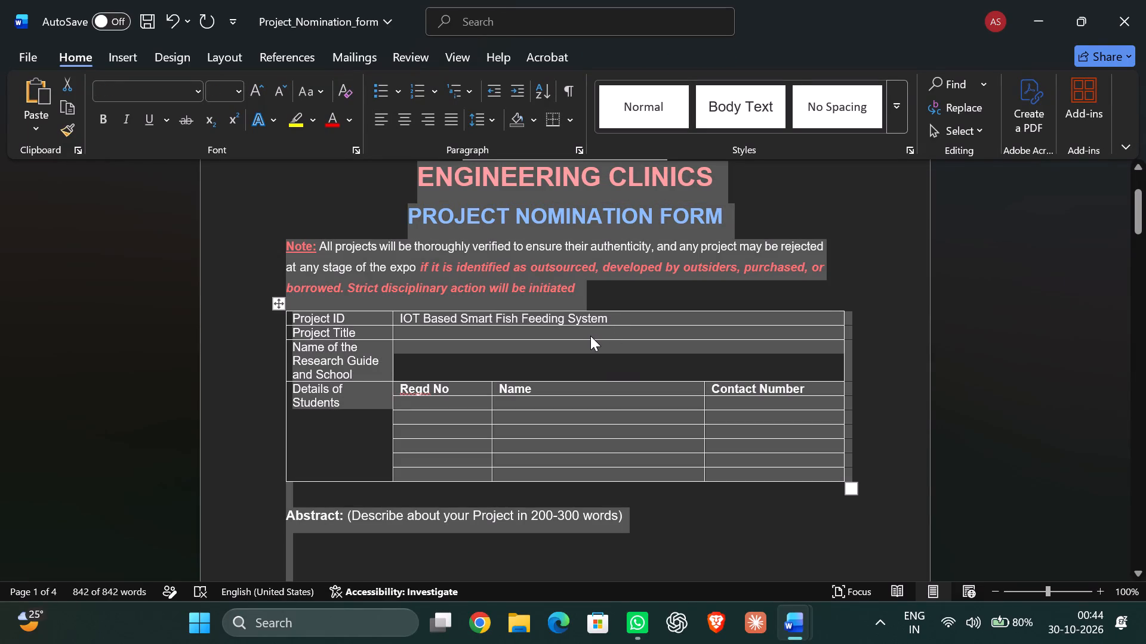
key("ctrl+a")
left_click(578, 341)
left_click(478, 320)
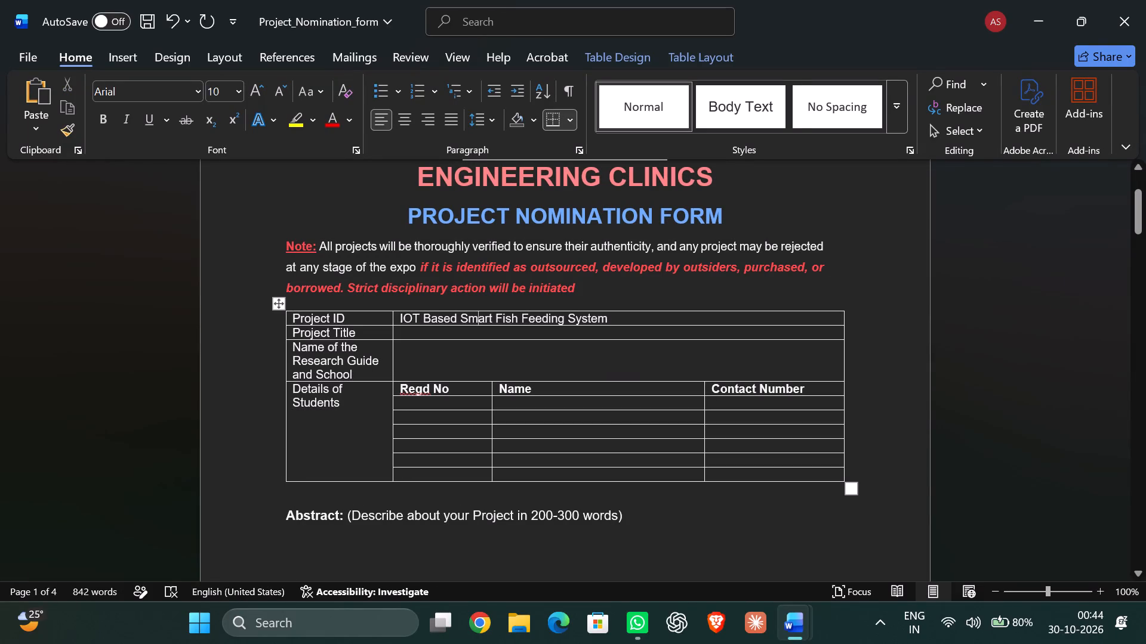
left_click(422, 314)
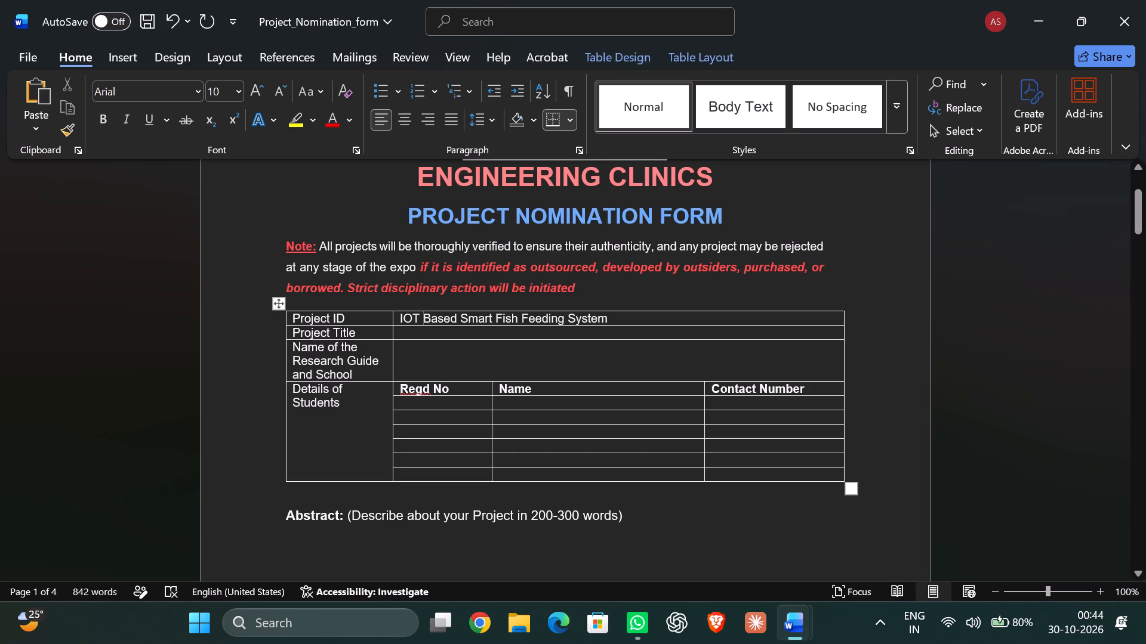
left_click(399, 325)
double_click(416, 320)
left_click(440, 314)
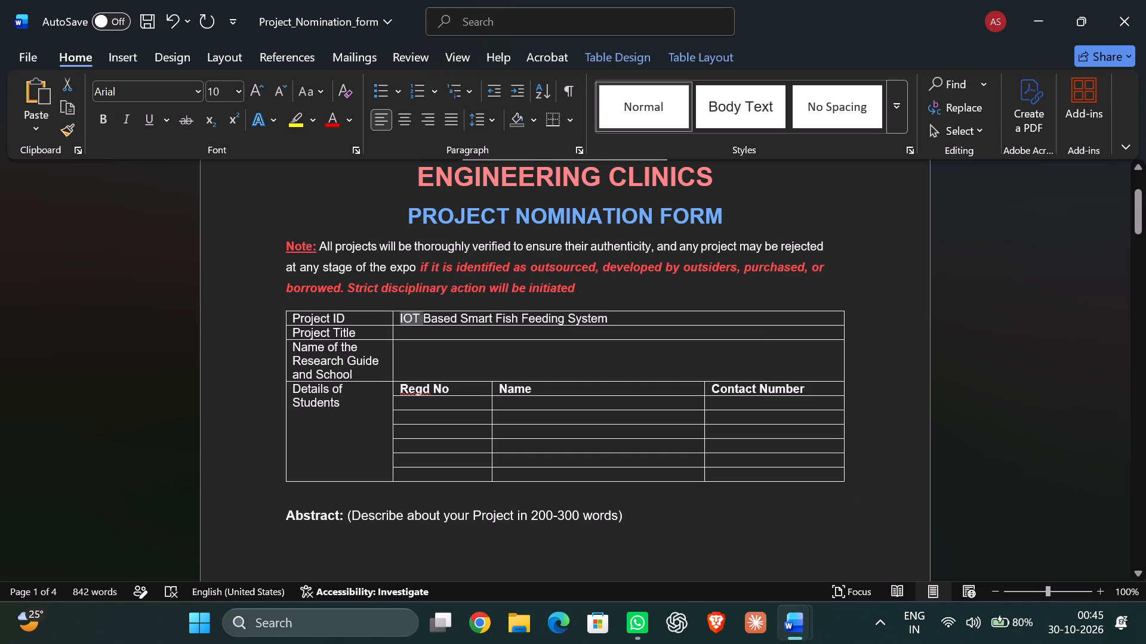
left_click_drag(400, 314, 576, 326)
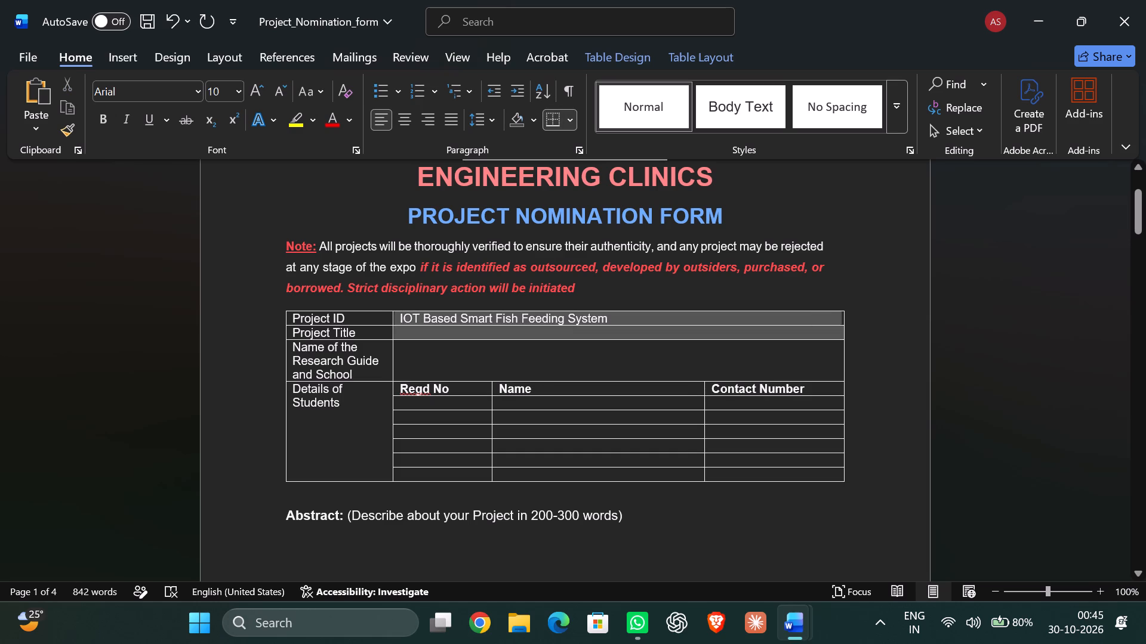
left_click_drag(576, 326, 610, 312)
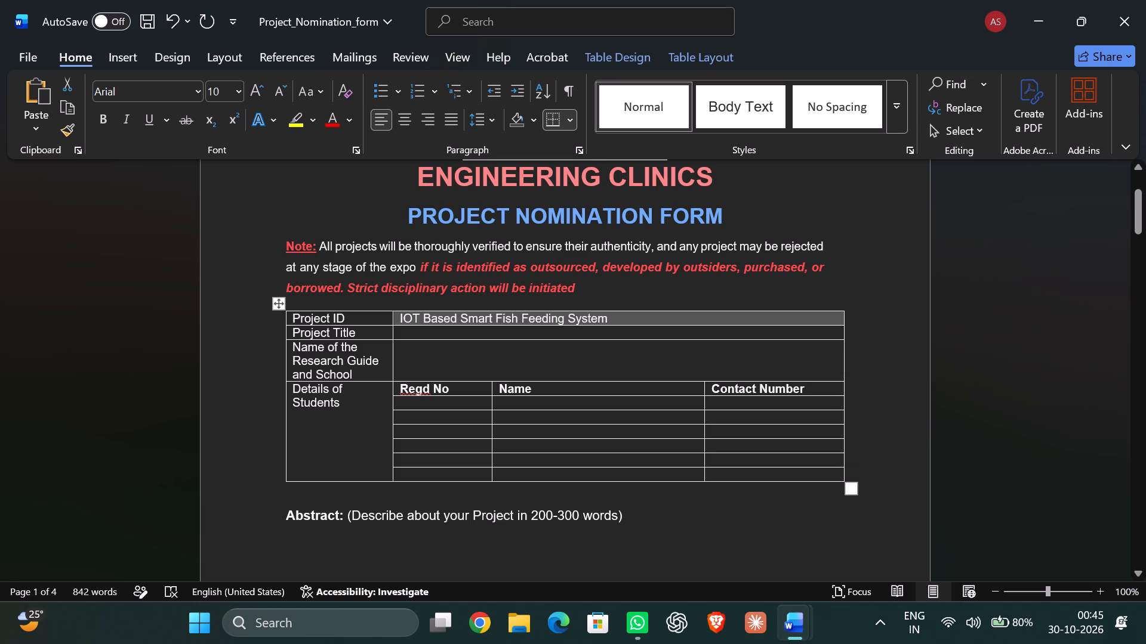
key("ctrl+c")
left_click(470, 333)
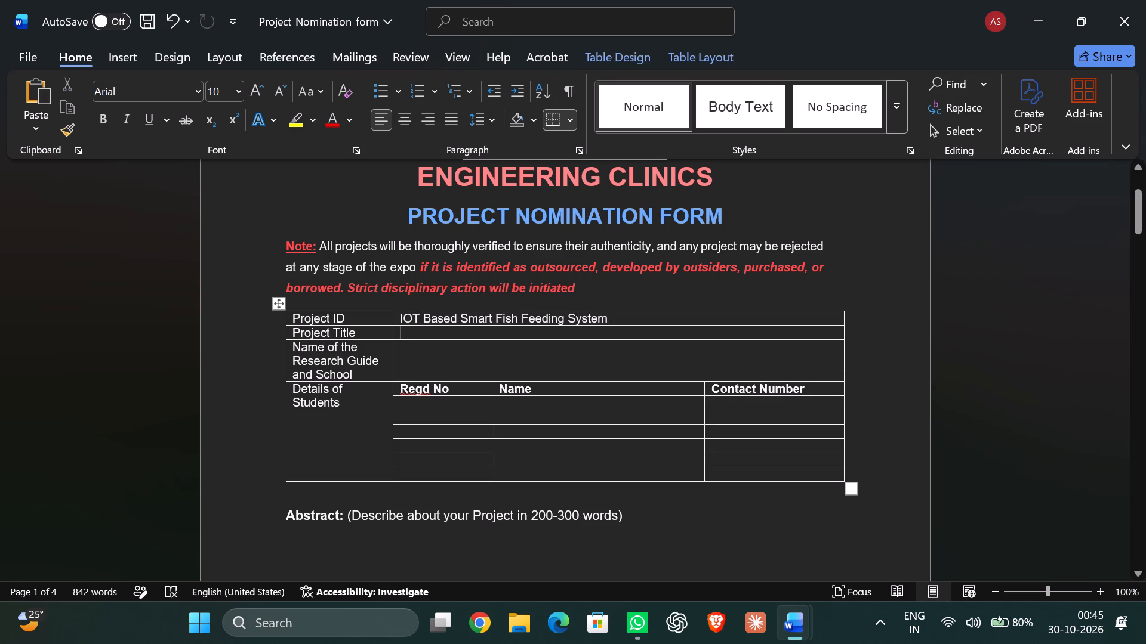
key("ctrl+v")
Delete all the text in the Project ID cell, leaving the Project Title entry in place.
left_click(600, 320)
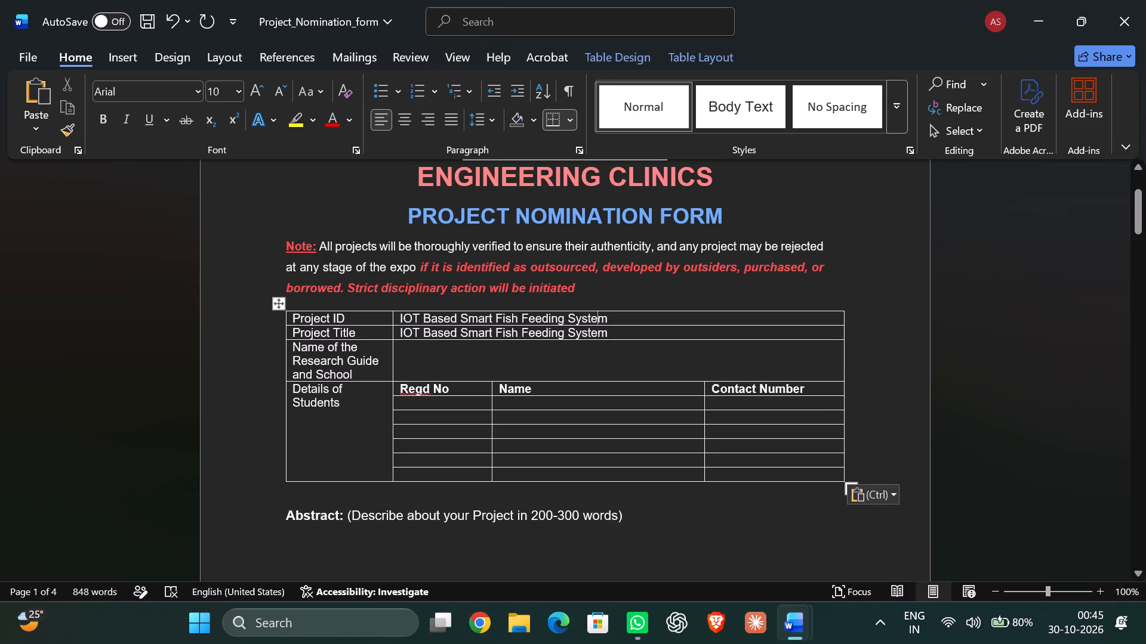
left_click(611, 315)
left_click_drag(611, 315, 411, 313)
left_click(399, 320)
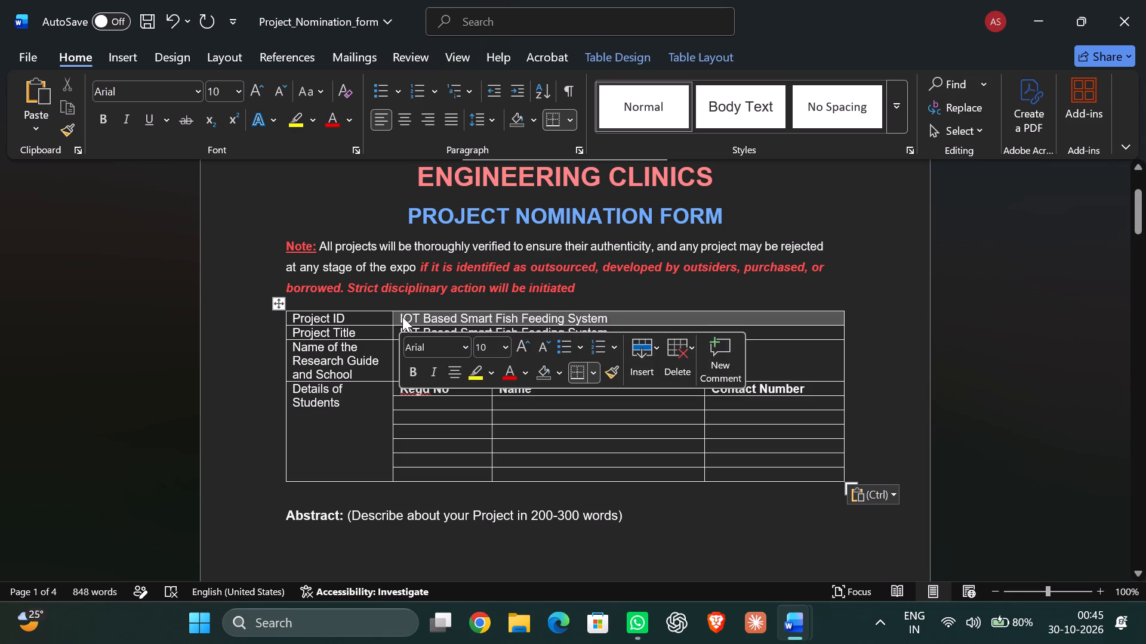
left_click(402, 315)
left_click(402, 315)
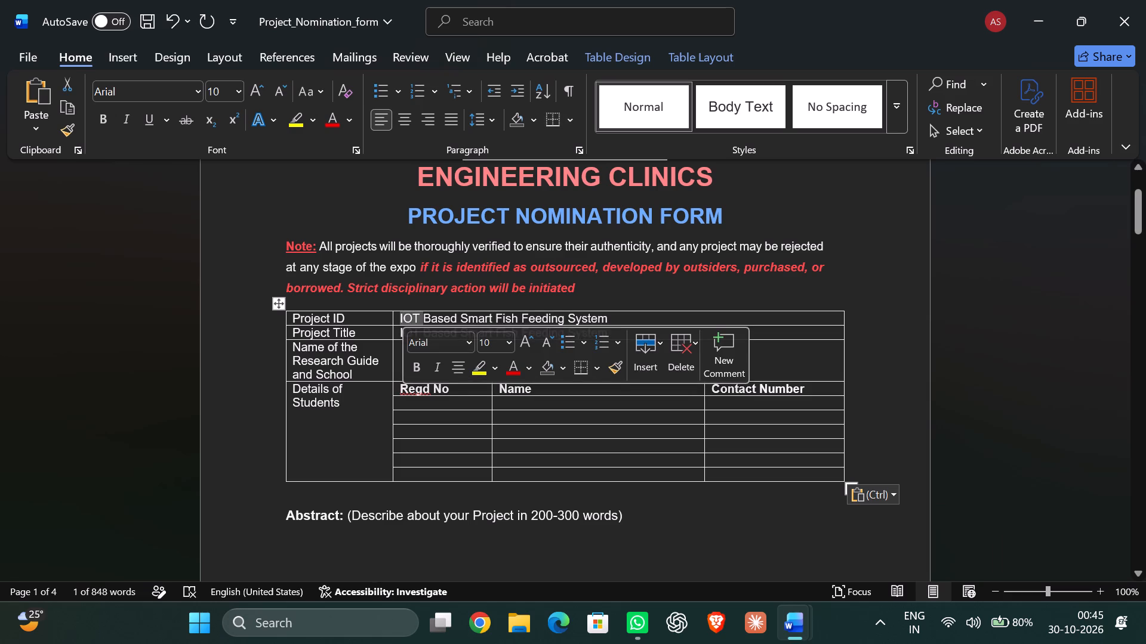
key("Delete")
key("Delete")
key("Delete")
key("Delete")
key("Delete")
key("Delete")
key("Delete")
key("Delete")
key("Delete")
key("Delete")
key("Delete")
key("Delete")
key("Delete")
key("Delete")
key("Delete")
key("Delete")
key("Delete")
key("Delete")
key("Delete")
key("Delete")
key("Delete")
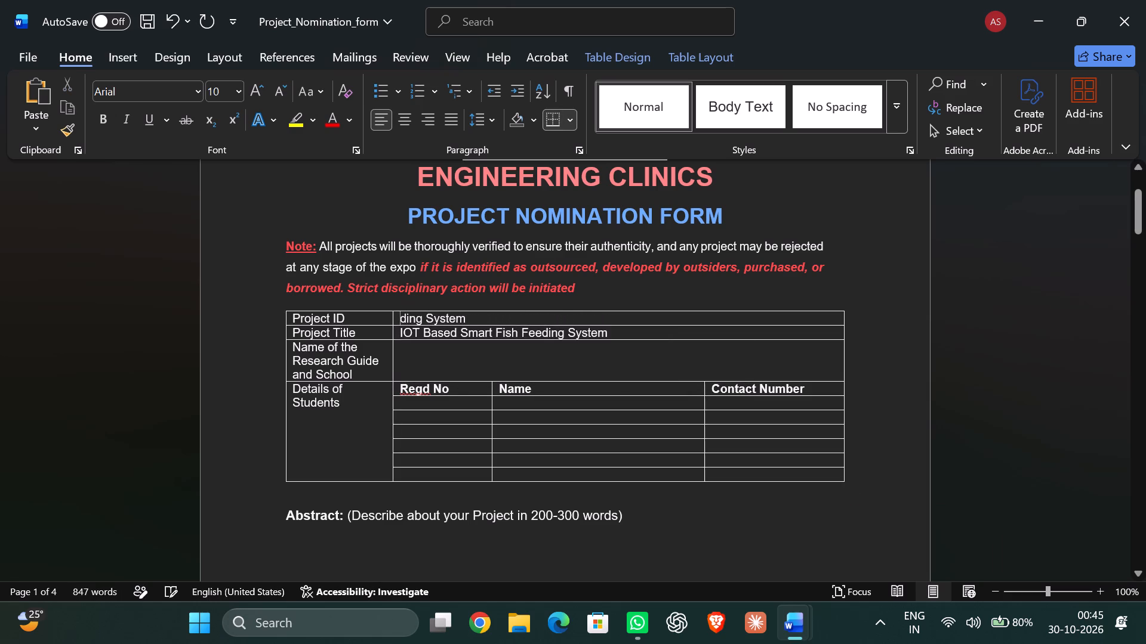
key("Delete")
key("Delete")
key("Delete")
key("Delete")
key("Delete")
key("Delete")
key("Delete")
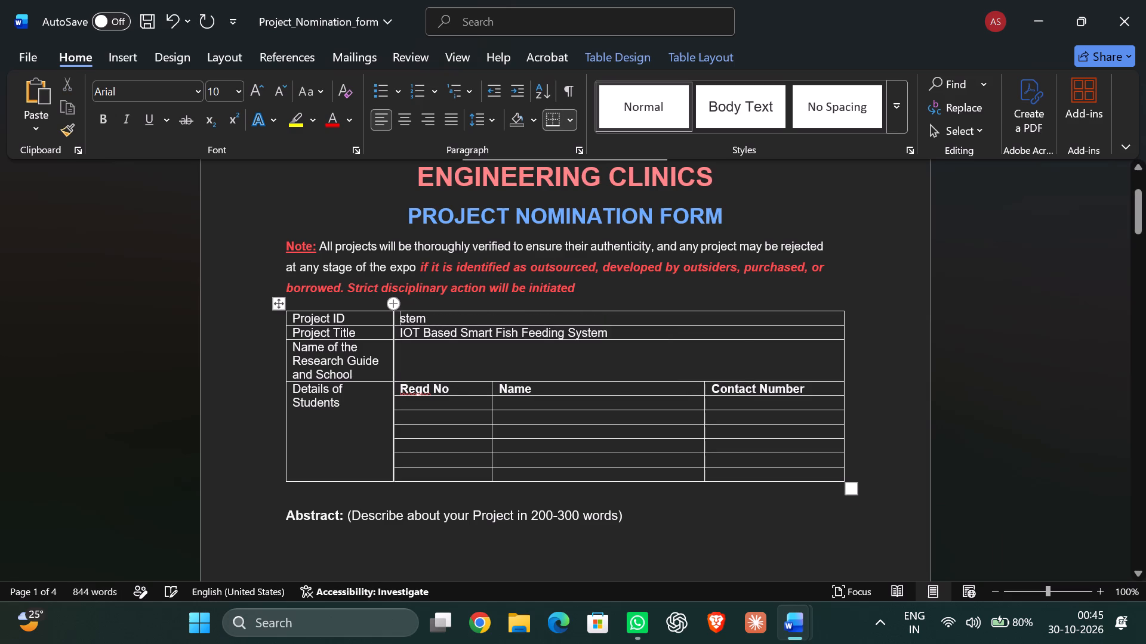
key("Delete")
key("Delete")
key("Delete")
key("Delete")
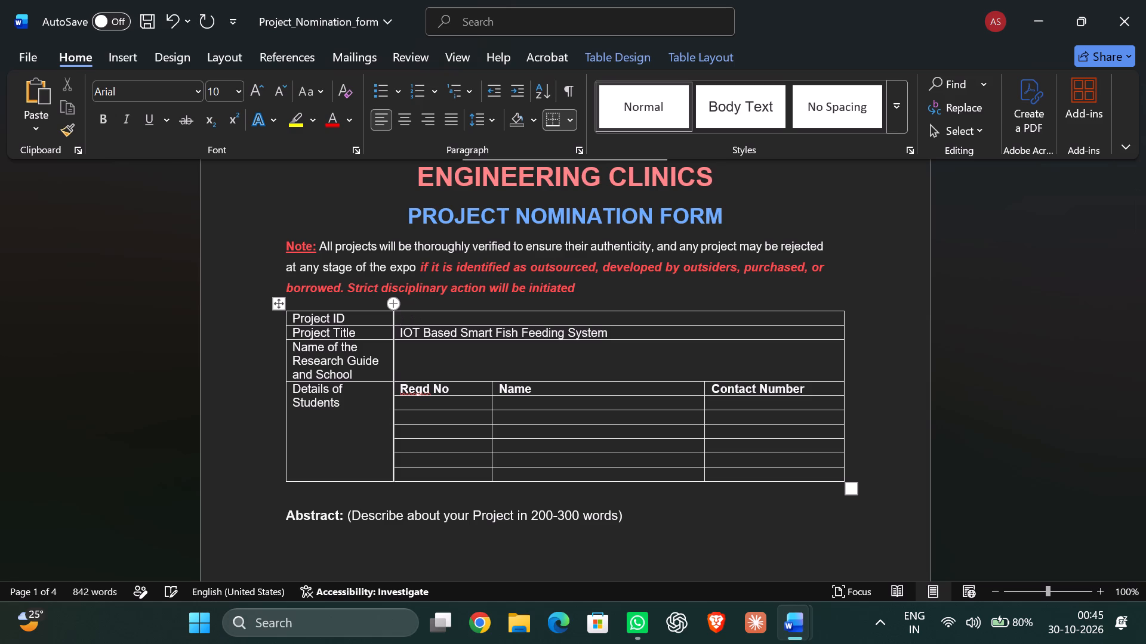
Enter the research guide's name with the Dr. title, followed by " - SCOPE", in the Name of the Research Guide and School cell.
left_click(417, 358)
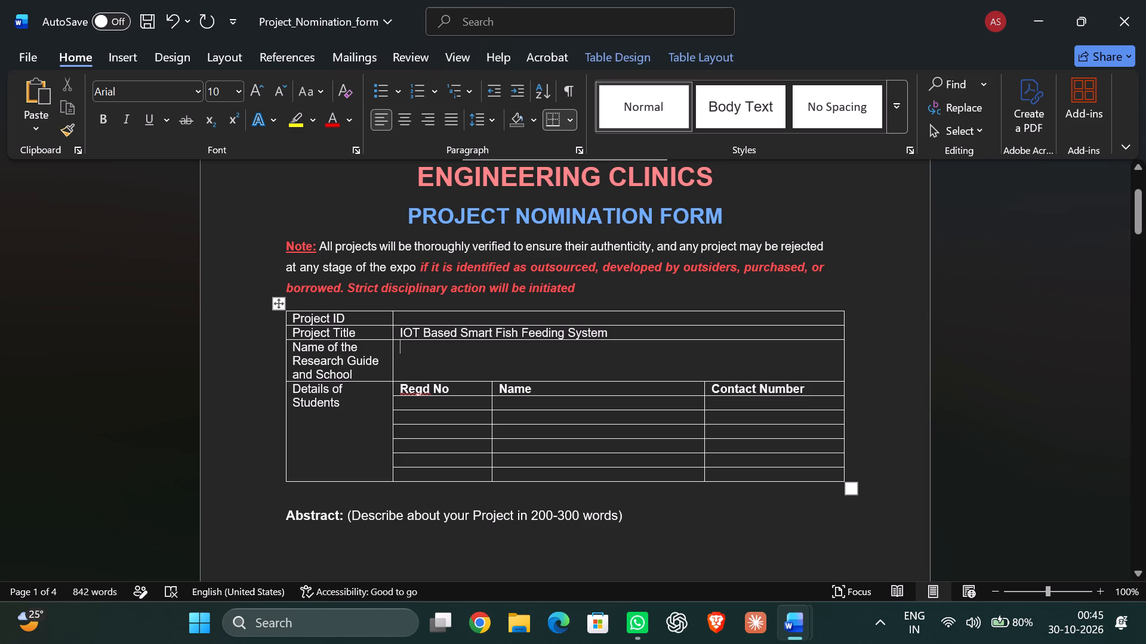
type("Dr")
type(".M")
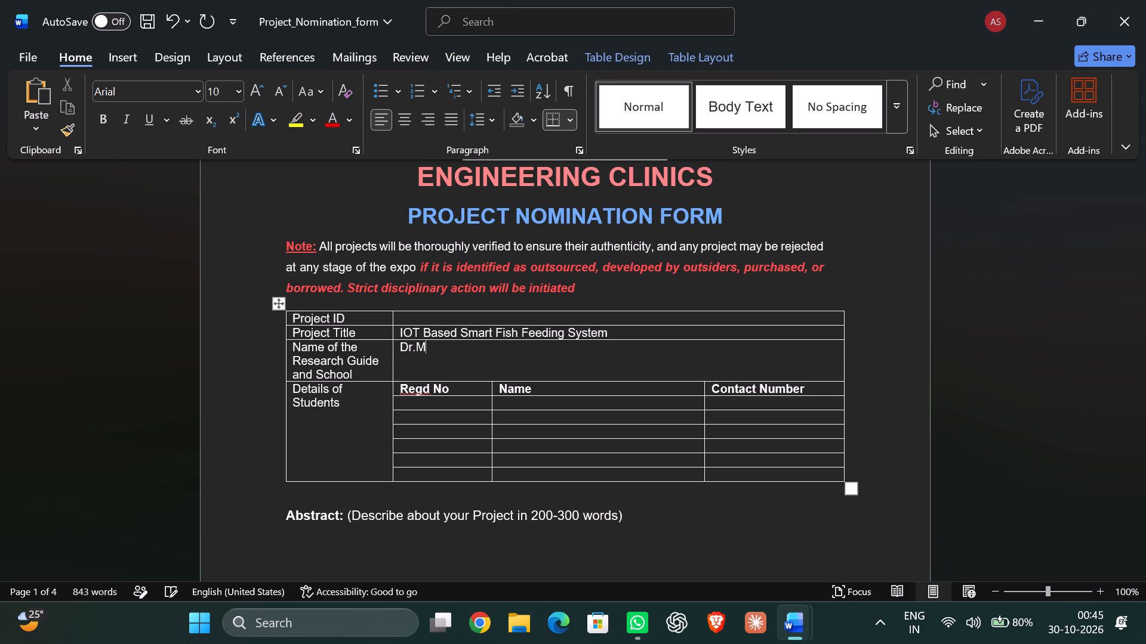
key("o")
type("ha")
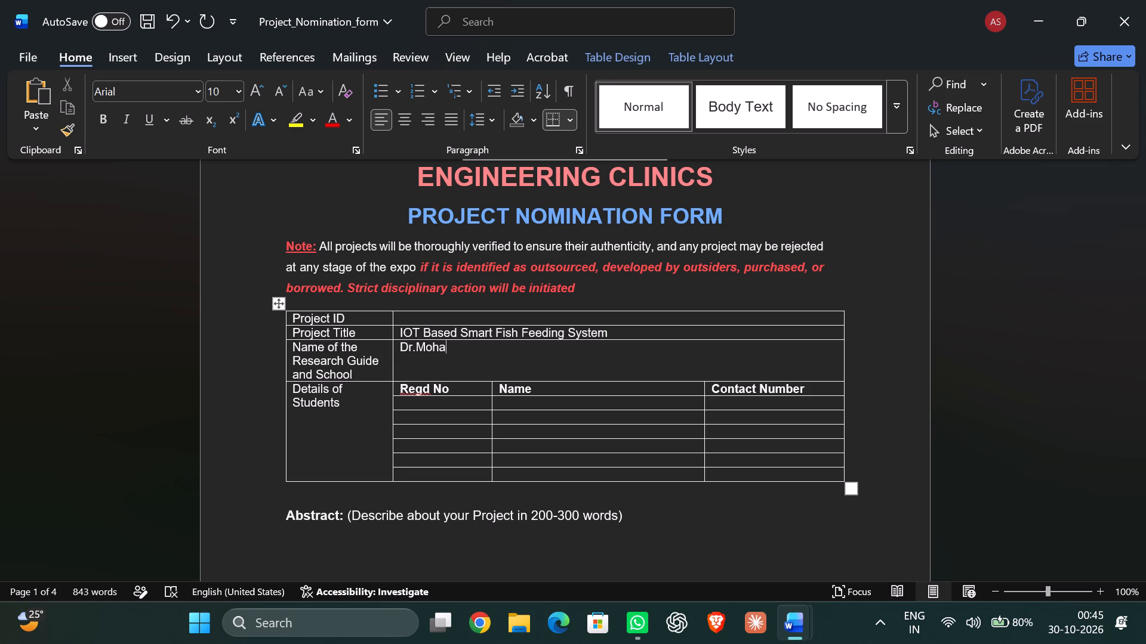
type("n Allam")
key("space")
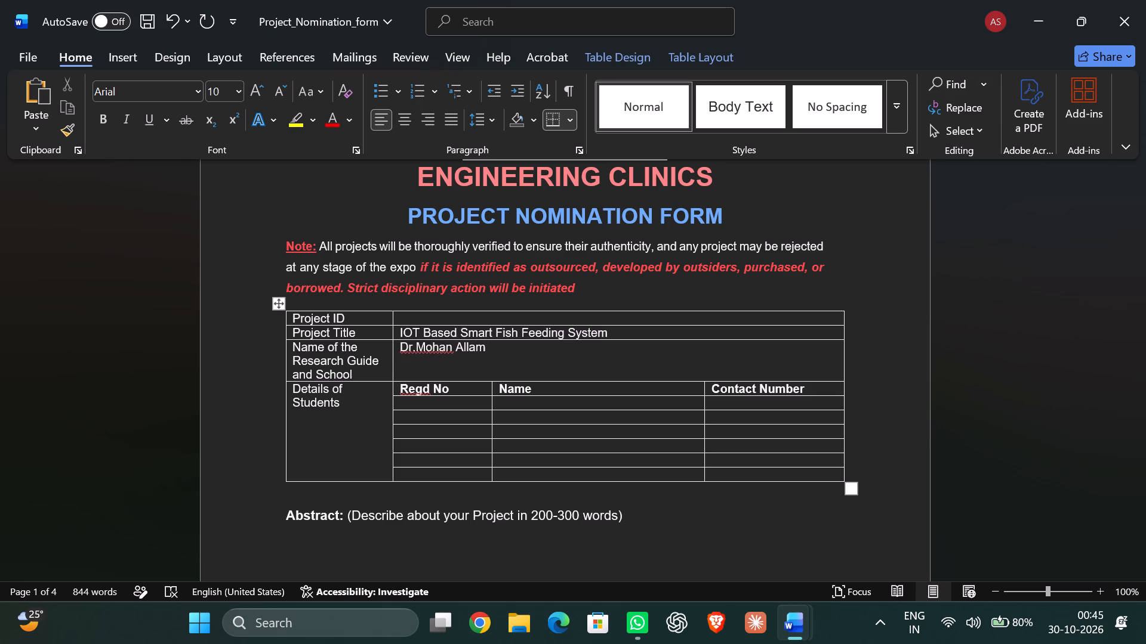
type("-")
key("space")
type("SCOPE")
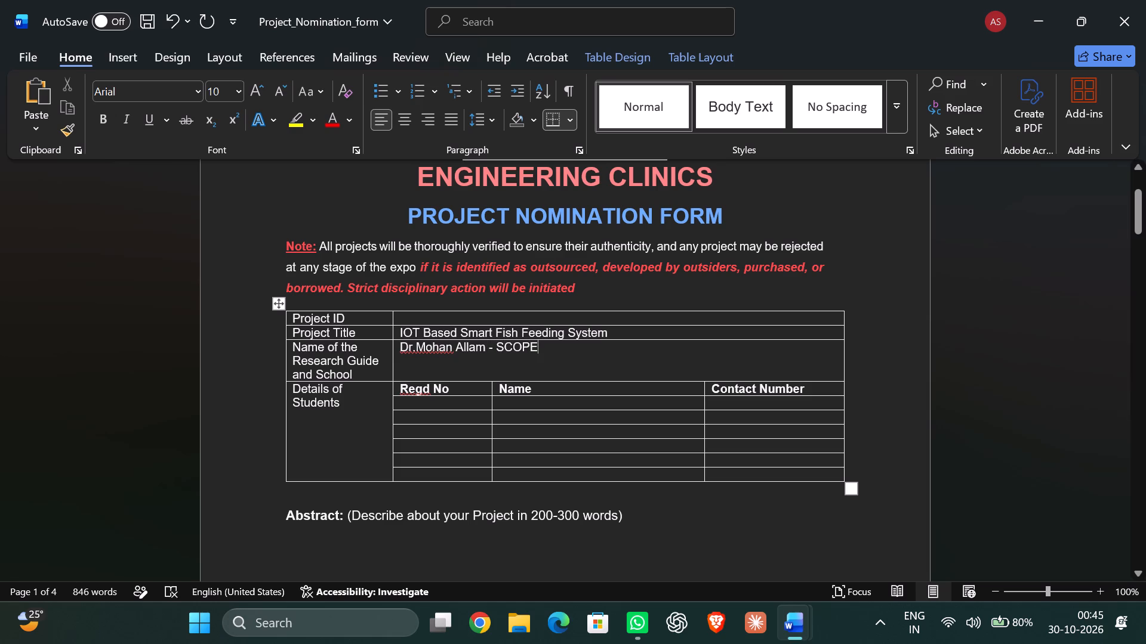
Enter the first student's registration number in the first empty Regd No cell of the student details.
left_click(431, 401)
left_click(762, 406)
left_click(409, 407)
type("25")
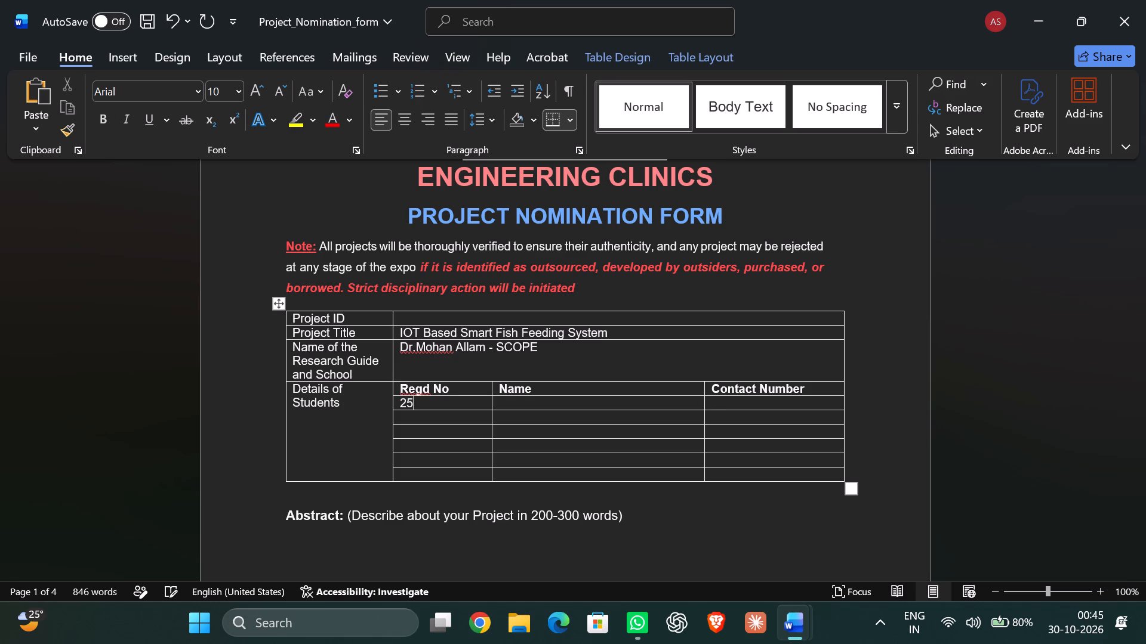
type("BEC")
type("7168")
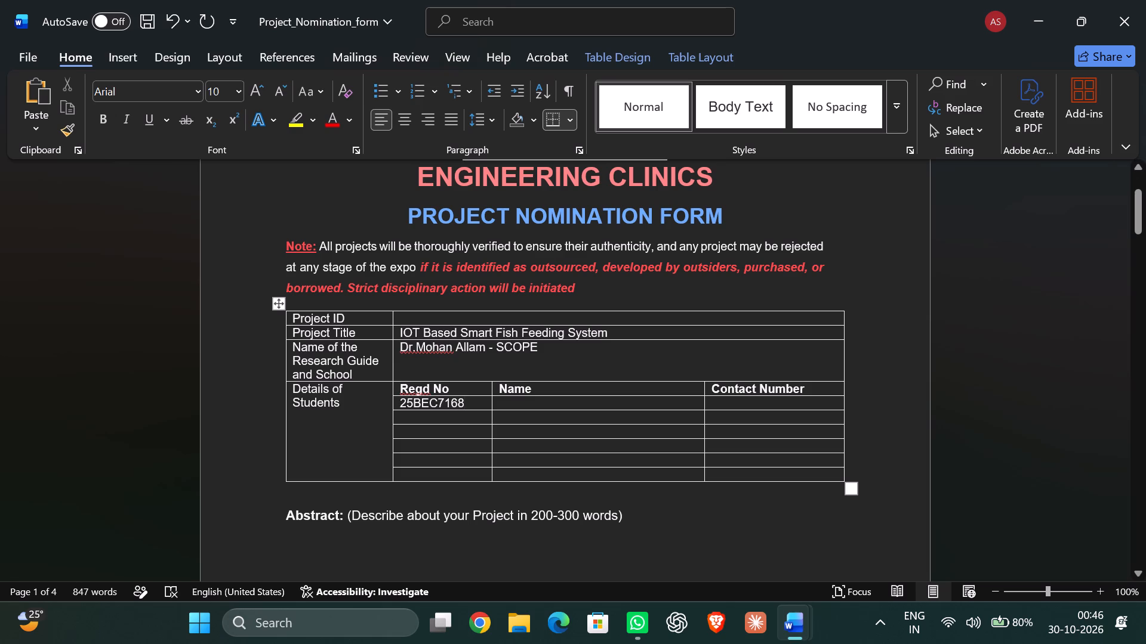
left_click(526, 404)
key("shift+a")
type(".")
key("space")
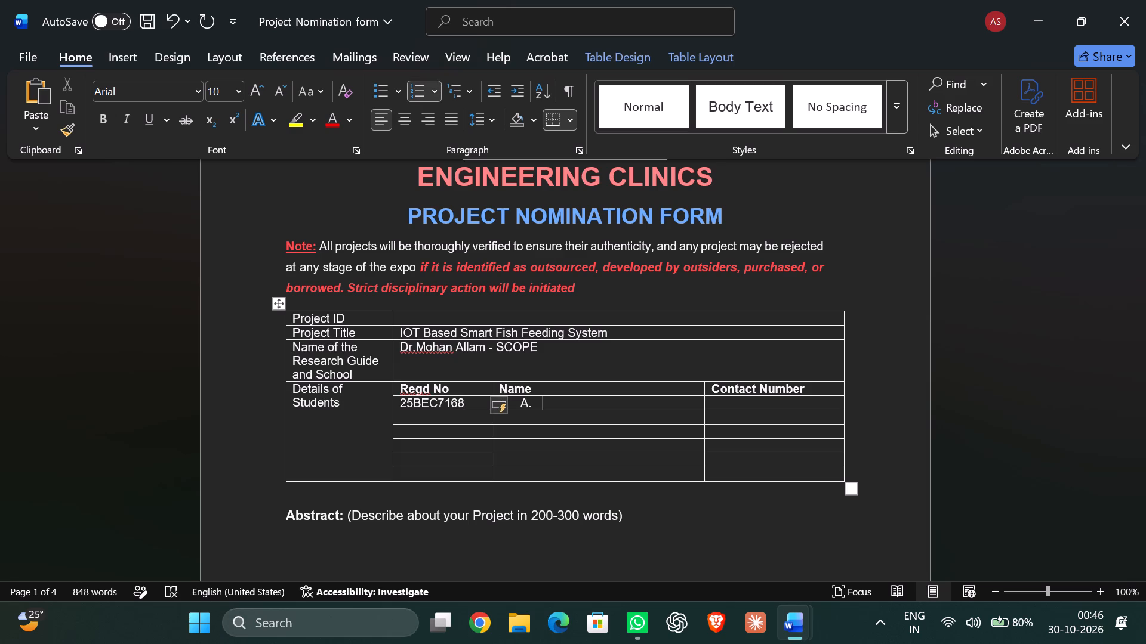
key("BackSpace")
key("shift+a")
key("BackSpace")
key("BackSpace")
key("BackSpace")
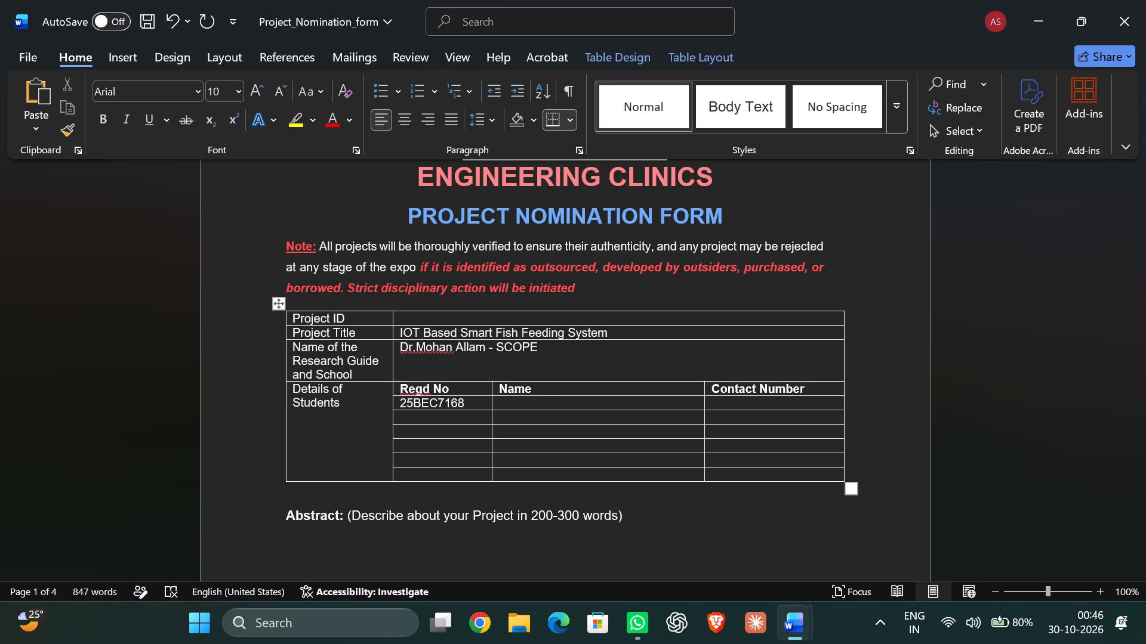
Enter the first student's name, starting with the initial, as left-aligned text without automatic list lettering in the first Name cell.
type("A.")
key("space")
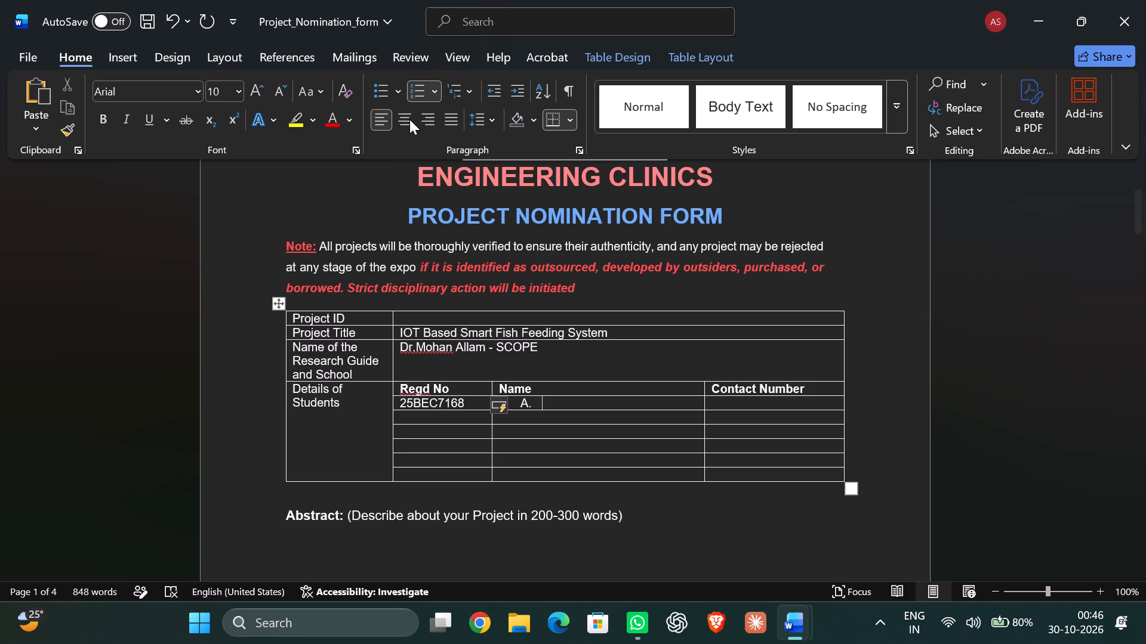
left_click(443, 120)
left_click(386, 114)
left_click(540, 399)
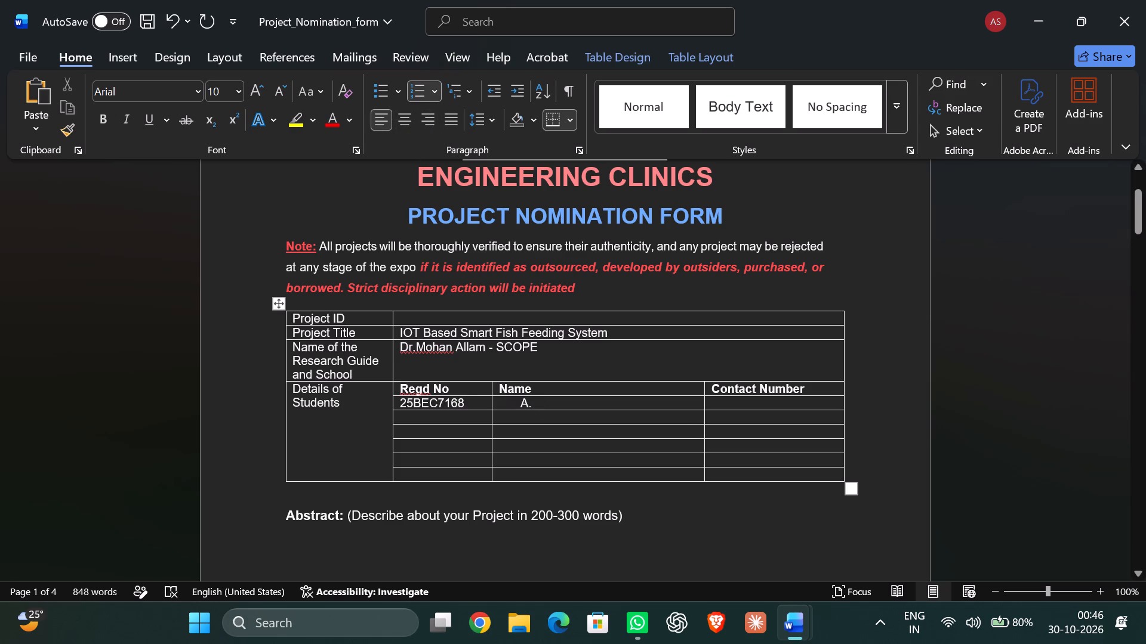
key("BackSpace")
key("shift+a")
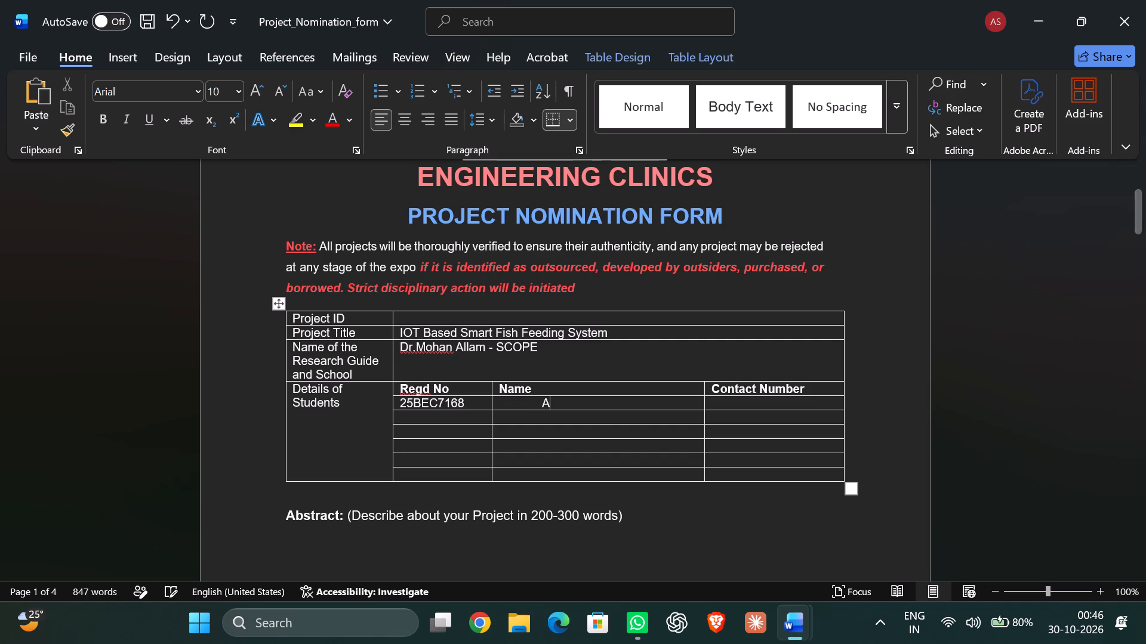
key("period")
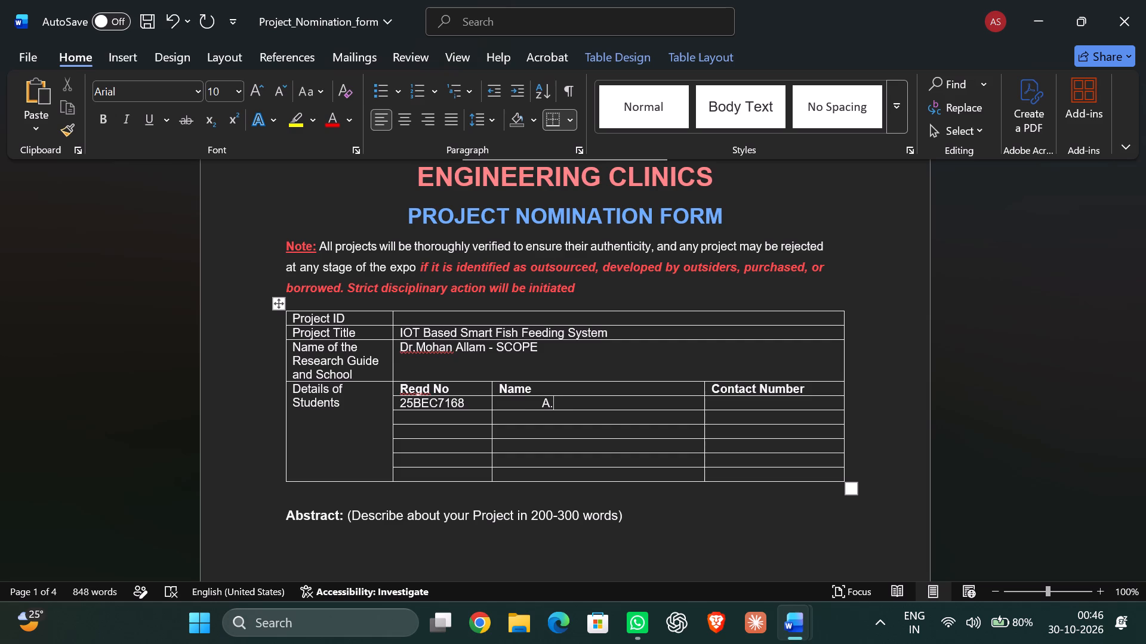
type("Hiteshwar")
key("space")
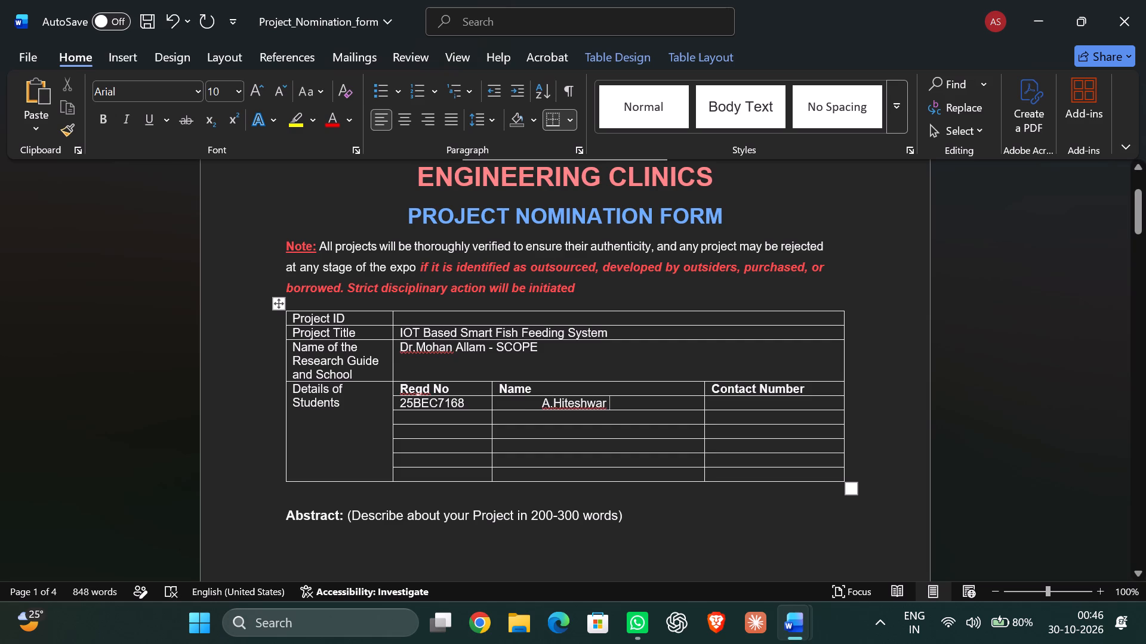
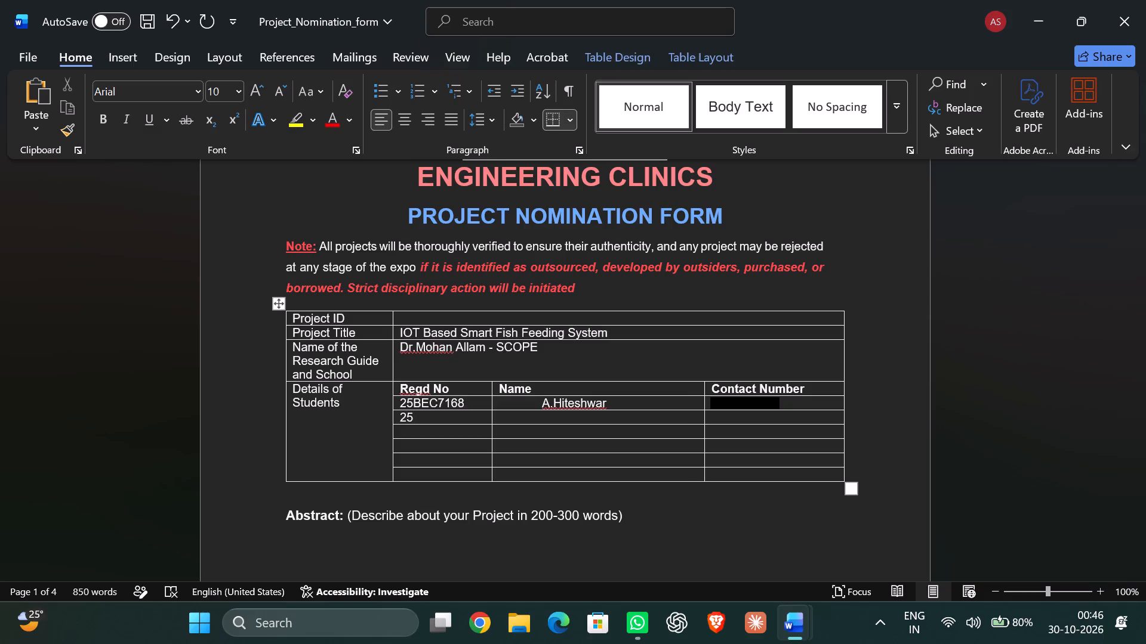
Complete the second student's registration number in the second Regd No cell of the student details.
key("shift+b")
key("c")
key("BackSpace")
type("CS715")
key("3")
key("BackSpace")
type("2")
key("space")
Enter the second student's name, starting with the initial, as left-aligned text in the second Name cell.
left_click(546, 416)
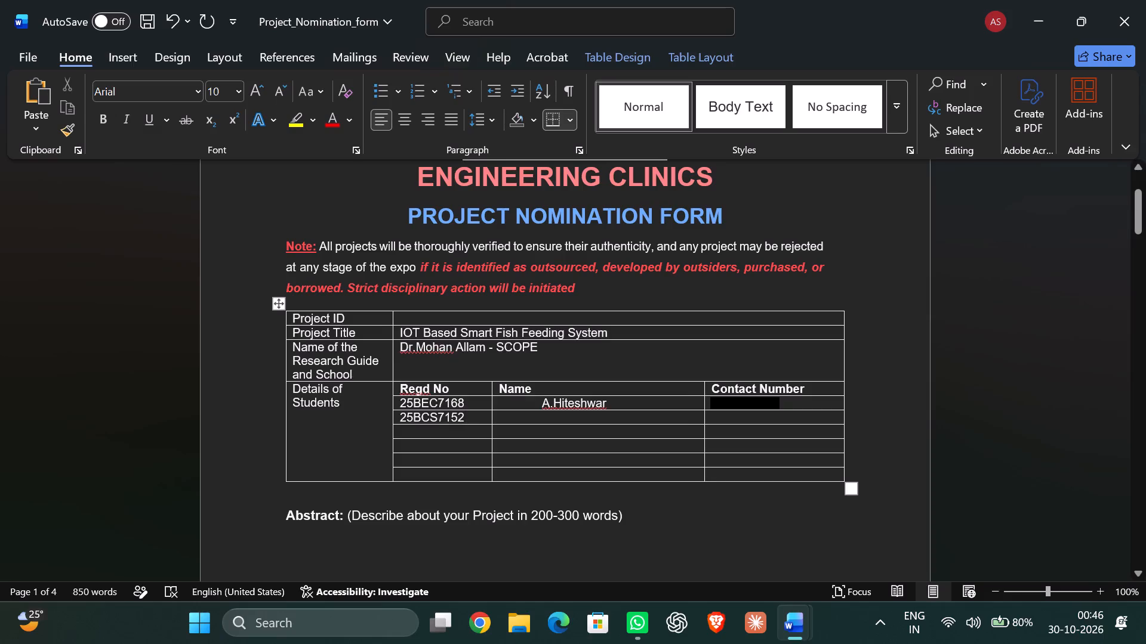
left_click(406, 119)
key("BackSpace")
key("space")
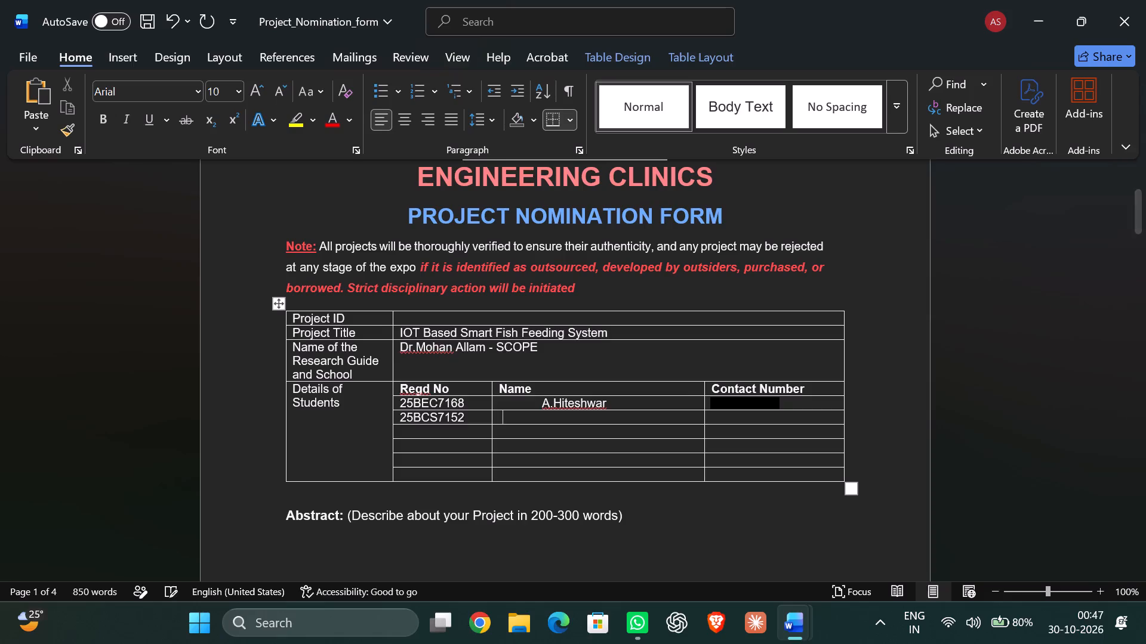
key("BackSpace")
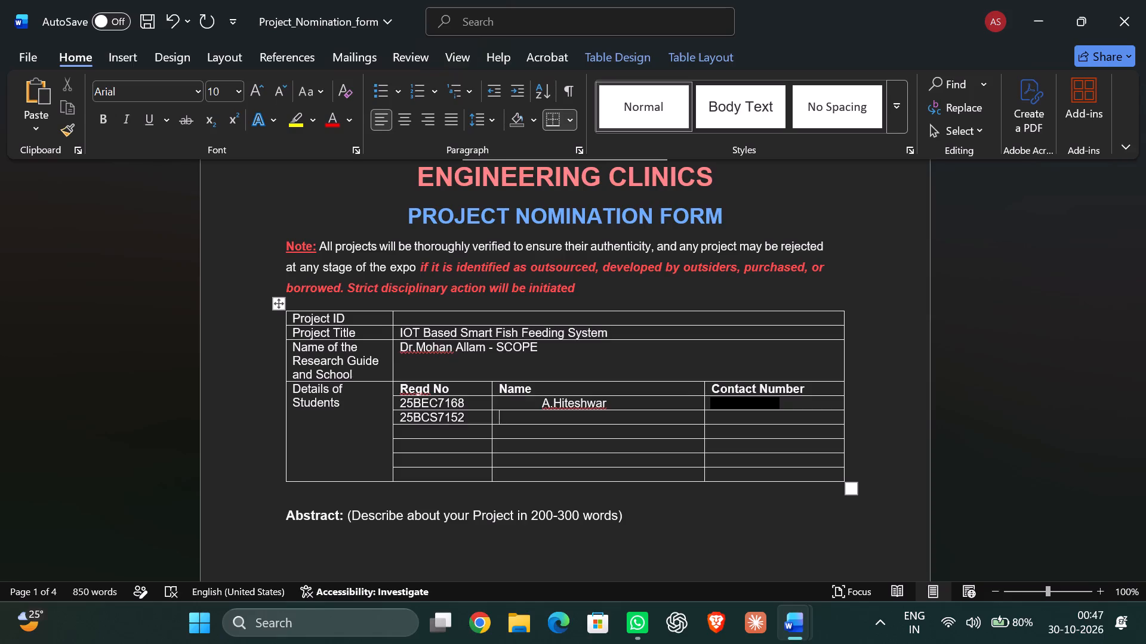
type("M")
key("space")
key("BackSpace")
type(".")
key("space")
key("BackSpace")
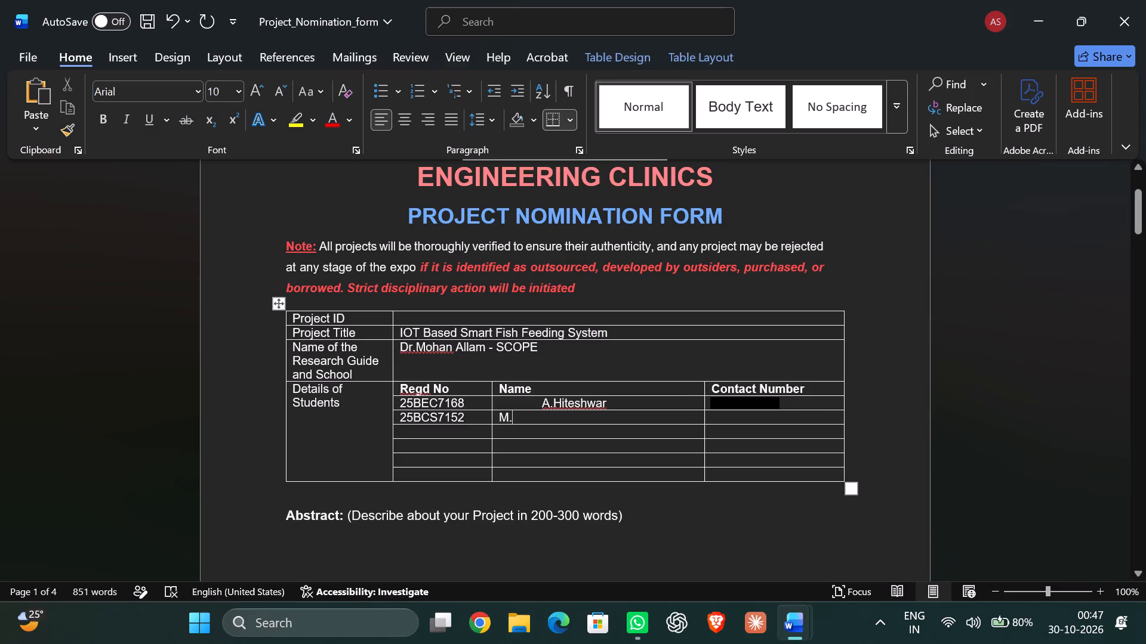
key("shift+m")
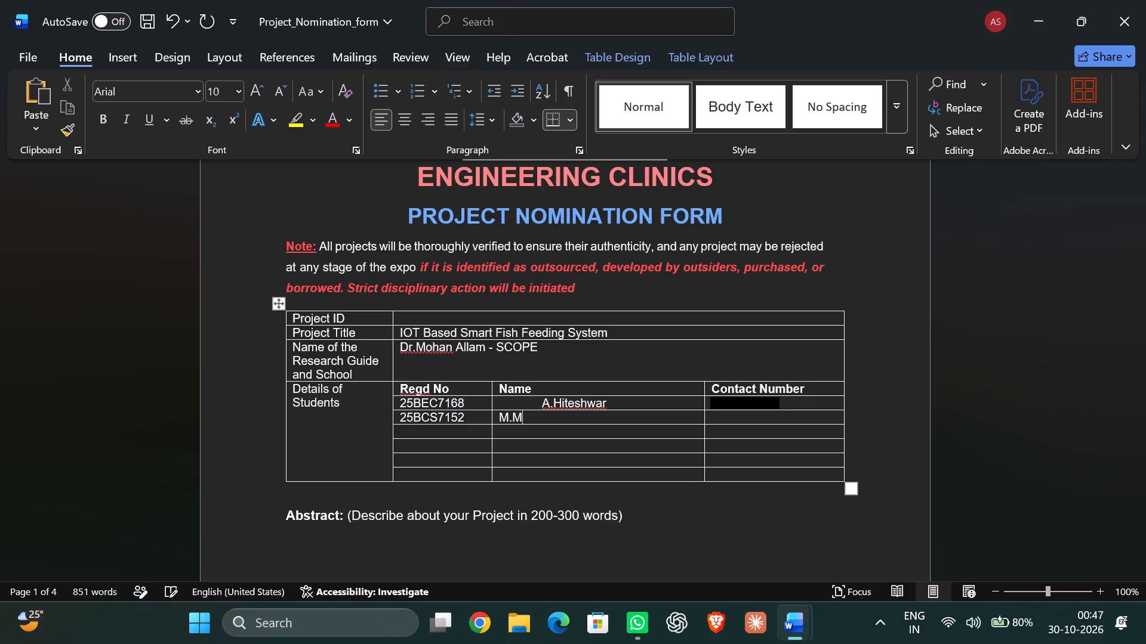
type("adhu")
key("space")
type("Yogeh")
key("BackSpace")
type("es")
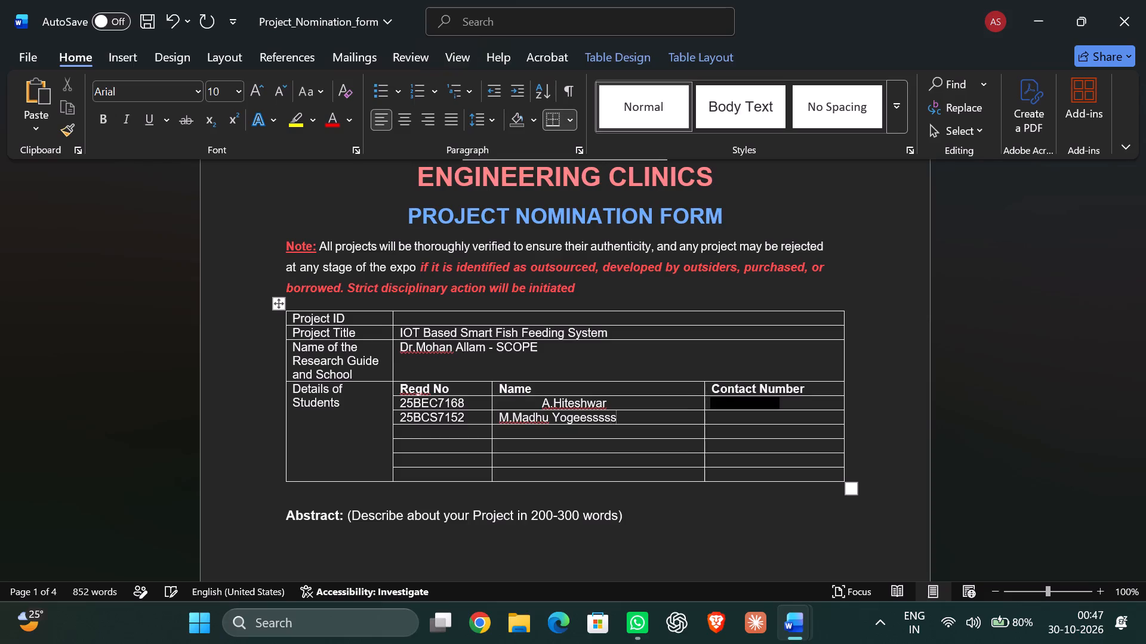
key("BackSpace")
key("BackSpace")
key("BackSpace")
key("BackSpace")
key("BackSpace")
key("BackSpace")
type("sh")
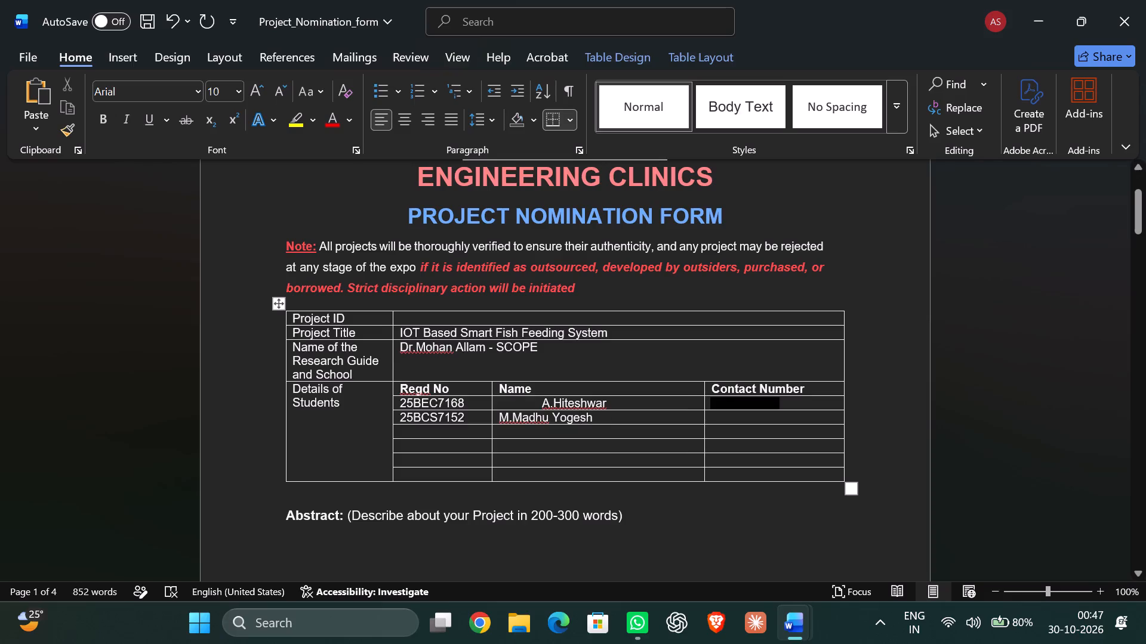
Remove the indent before the first student's name so it starts at the cell's left edge.
left_click(530, 399)
key("BackSpace")
key("BackSpace")
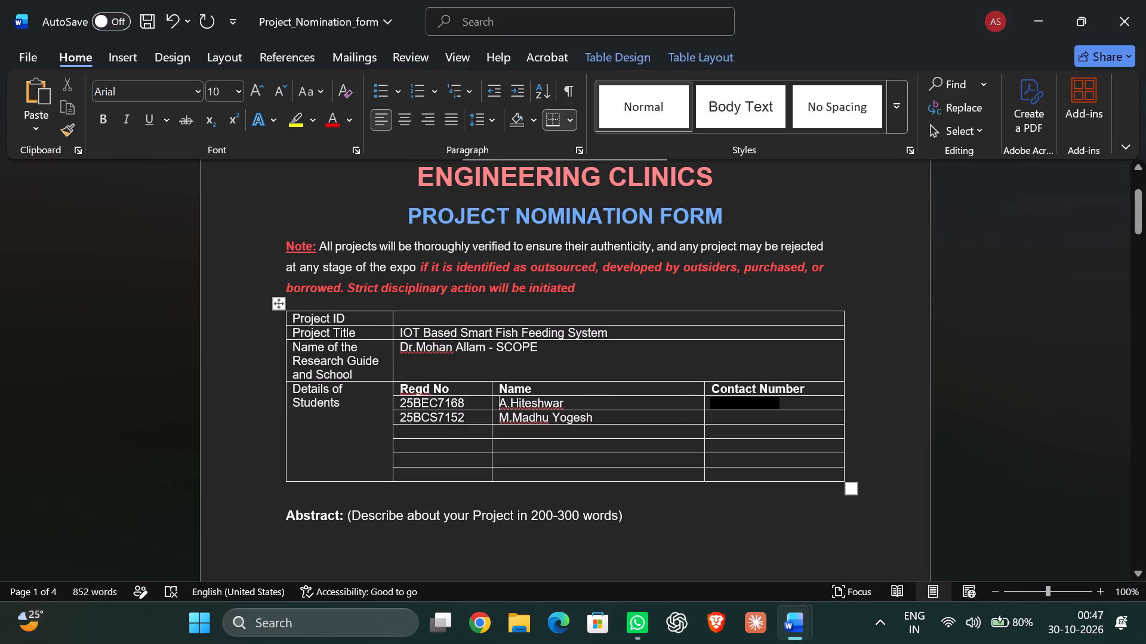
Narrow the Name column of the student details by shifting its border with the Contact Number column.
left_click_drag(704, 385, 697, 387)
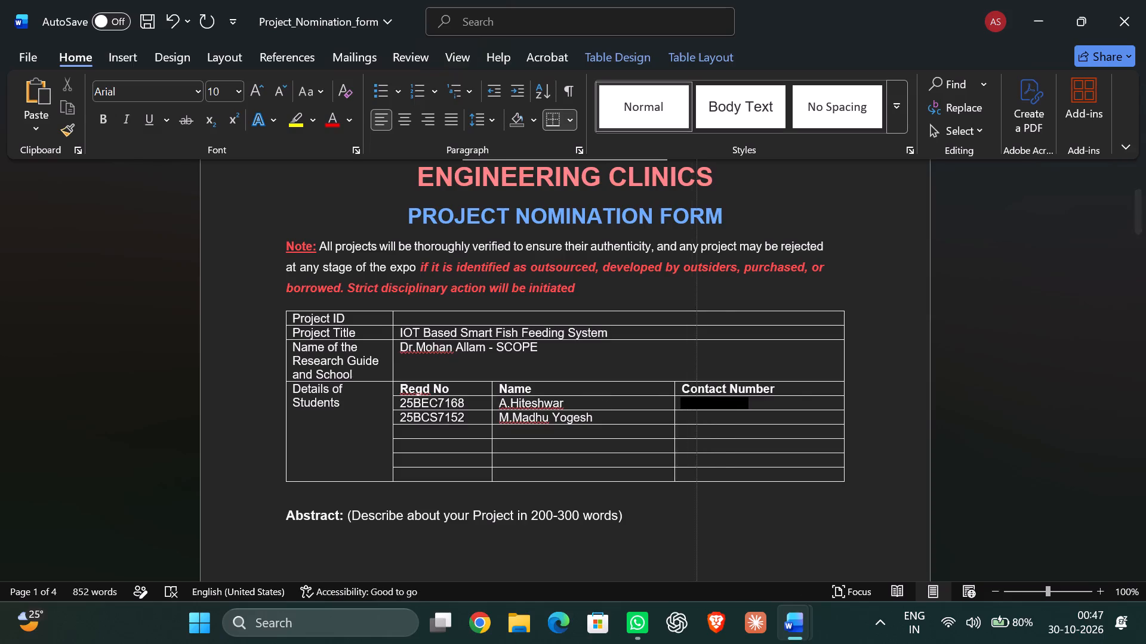
Adjust the border between the Name and Contact Number columns of the student details, leaving the Name column slightly wider.
left_click_drag(697, 387, 668, 398)
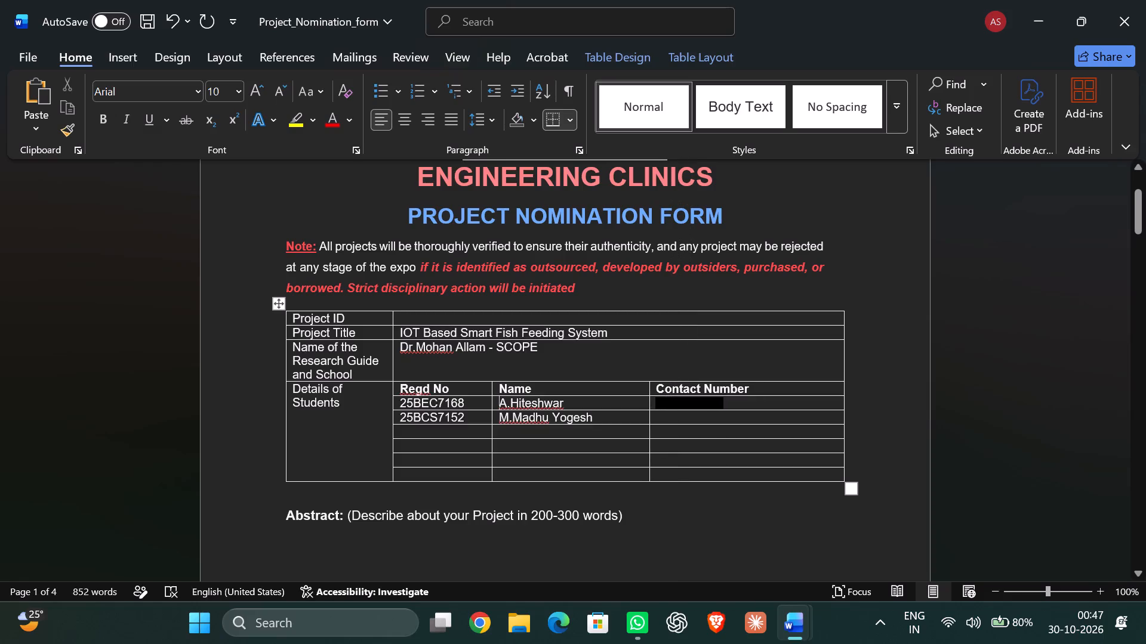
left_click(649, 395)
left_click_drag(648, 383, 671, 383)
left_click_drag(649, 445, 698, 438)
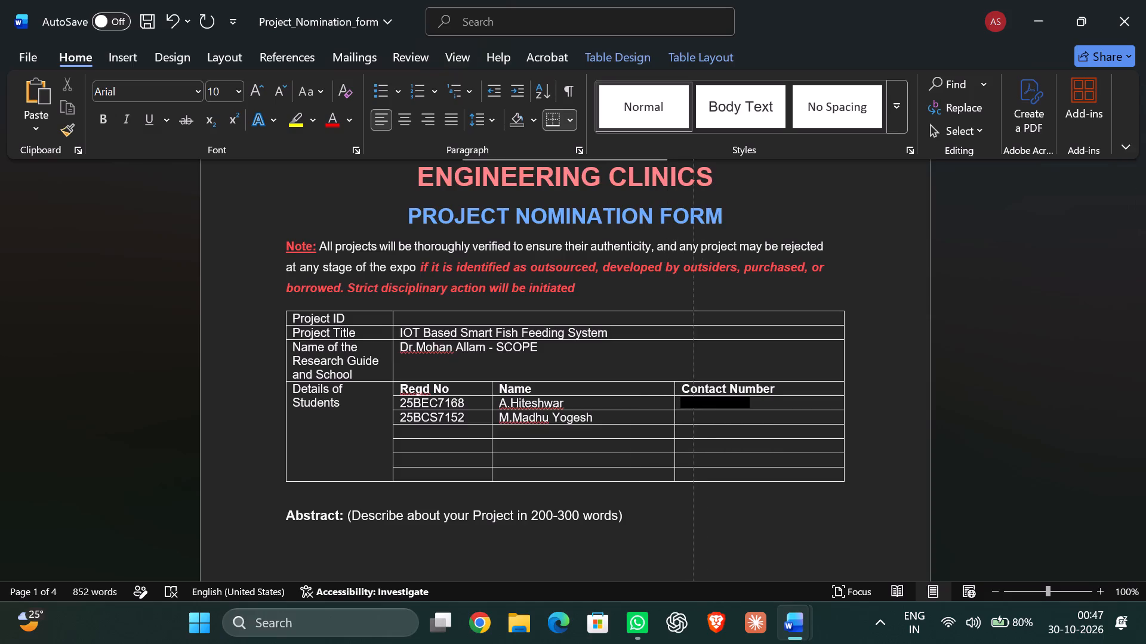
left_click_drag(698, 438, 704, 436)
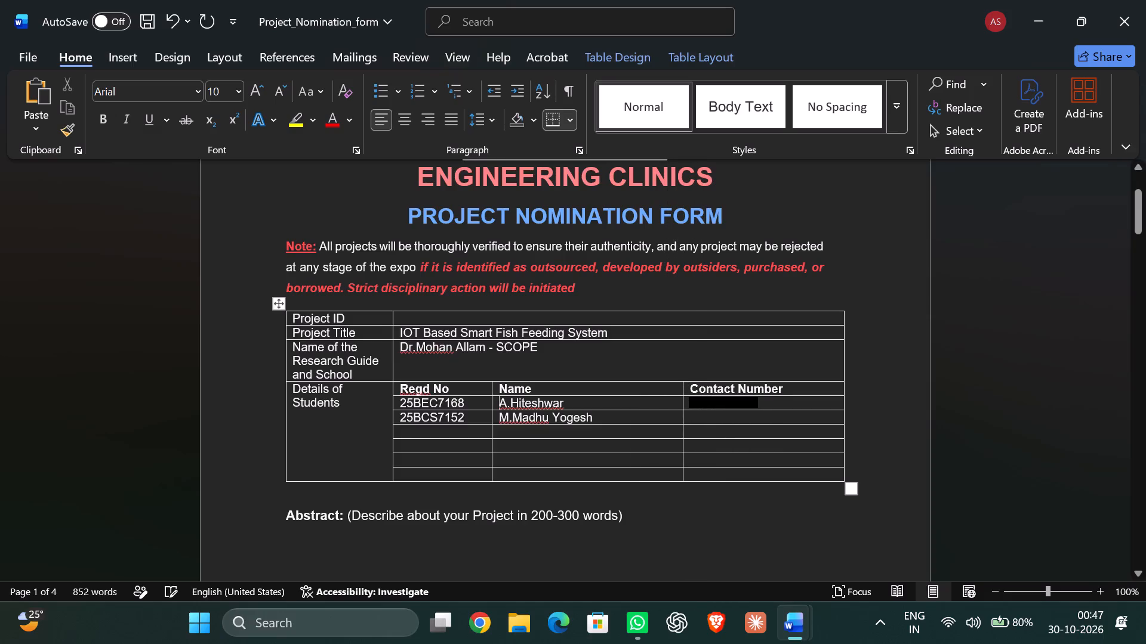
Enter the third student's registration number, starting with 25, in the third Regd No cell of the student details.
left_click(423, 434)
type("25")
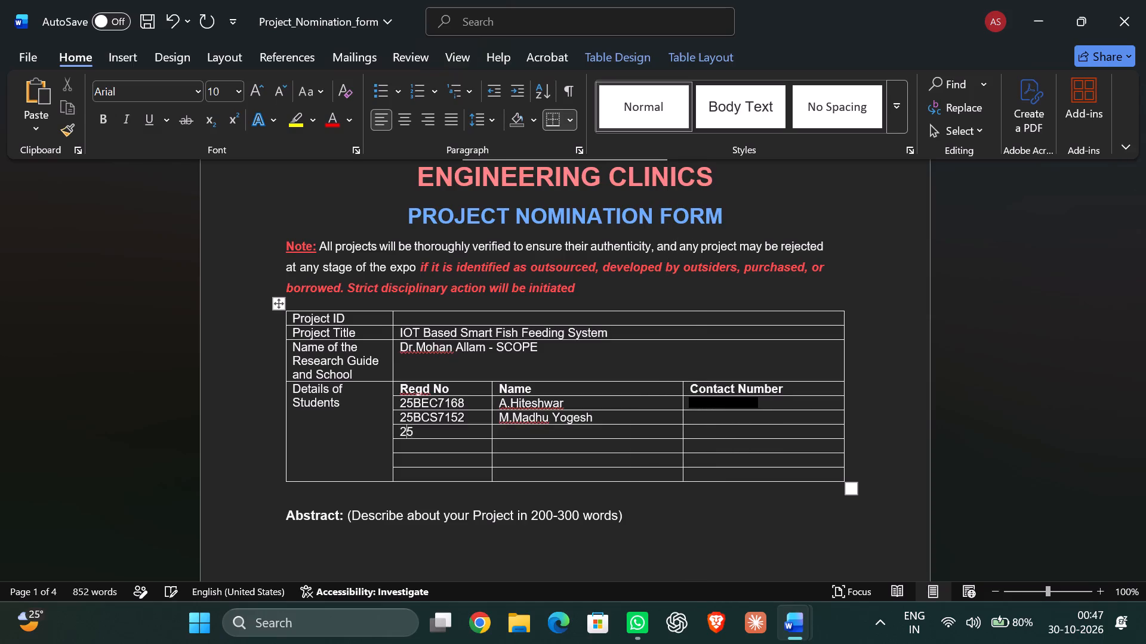
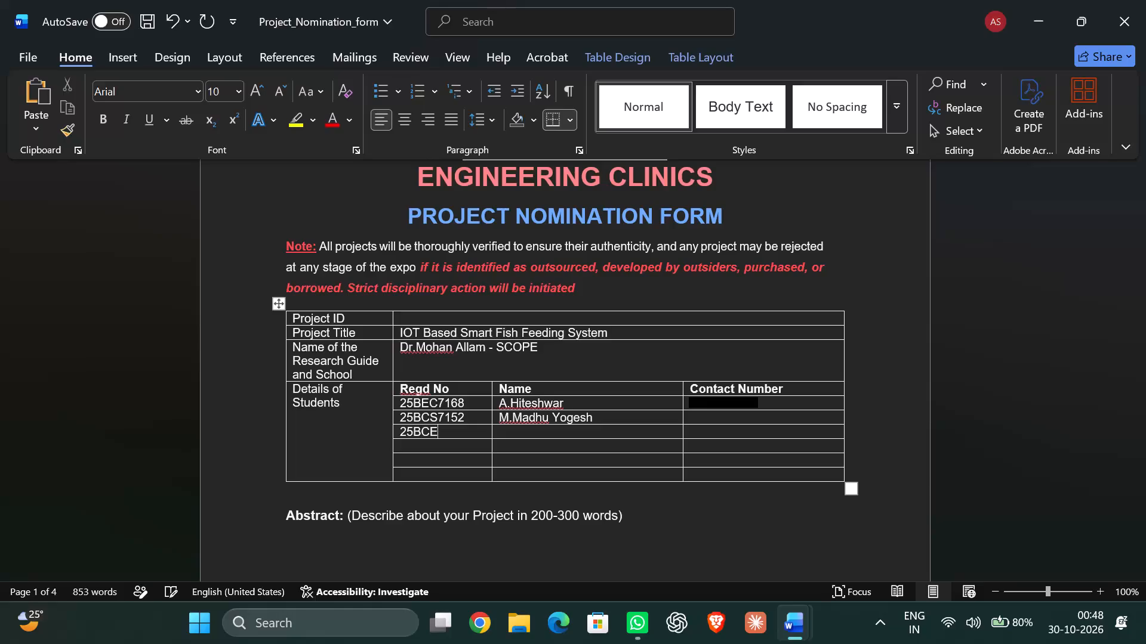
Complete the third student's registration number in the third Regd No cell of the student details.
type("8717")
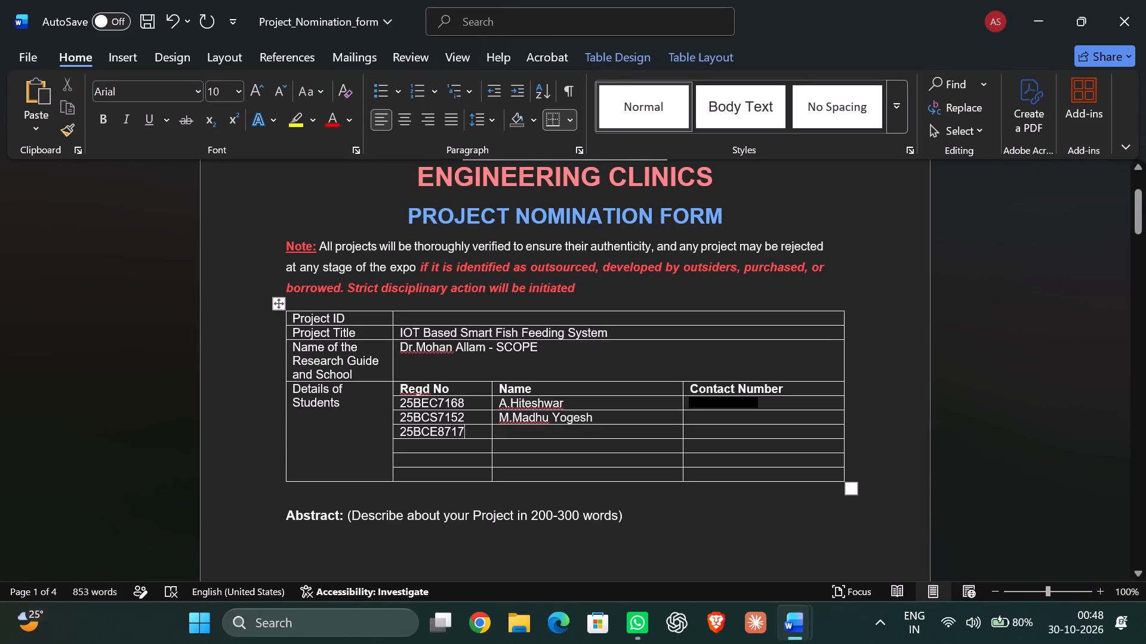
Go to the third student's empty Name cell and arrange the form side by side with the project PDF in WhatsApp.
left_click(521, 432)
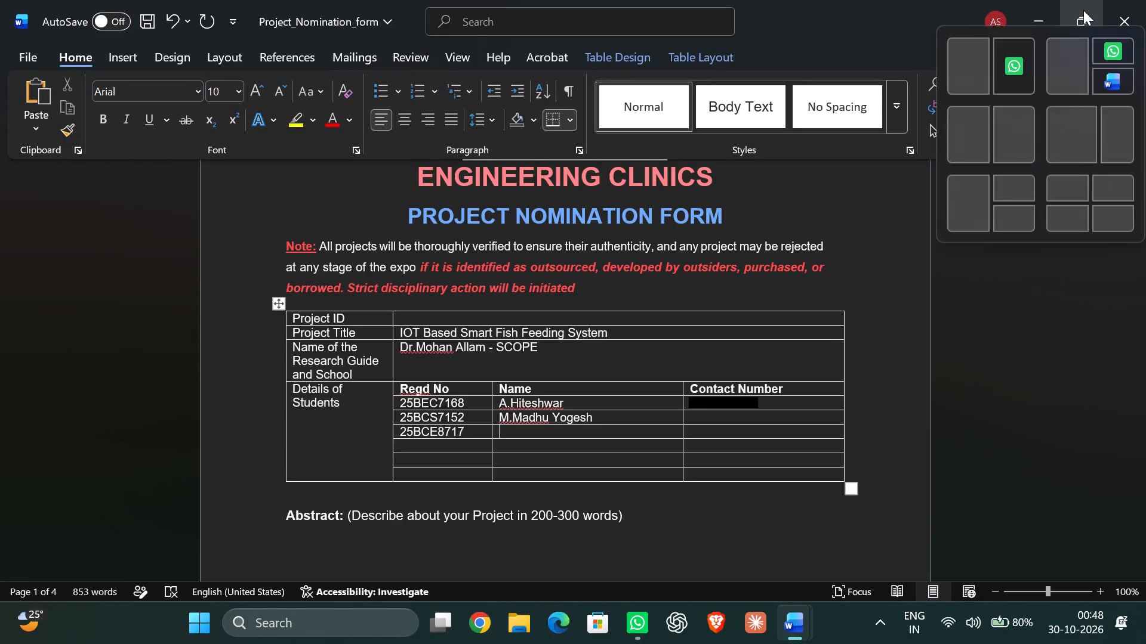
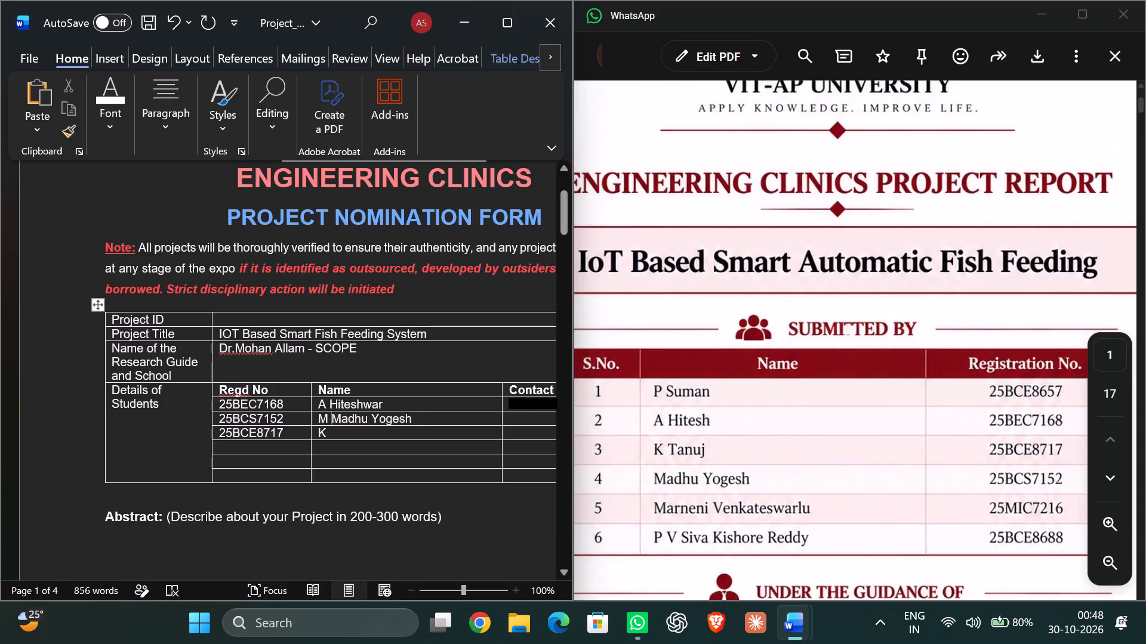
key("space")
left_click(324, 407)
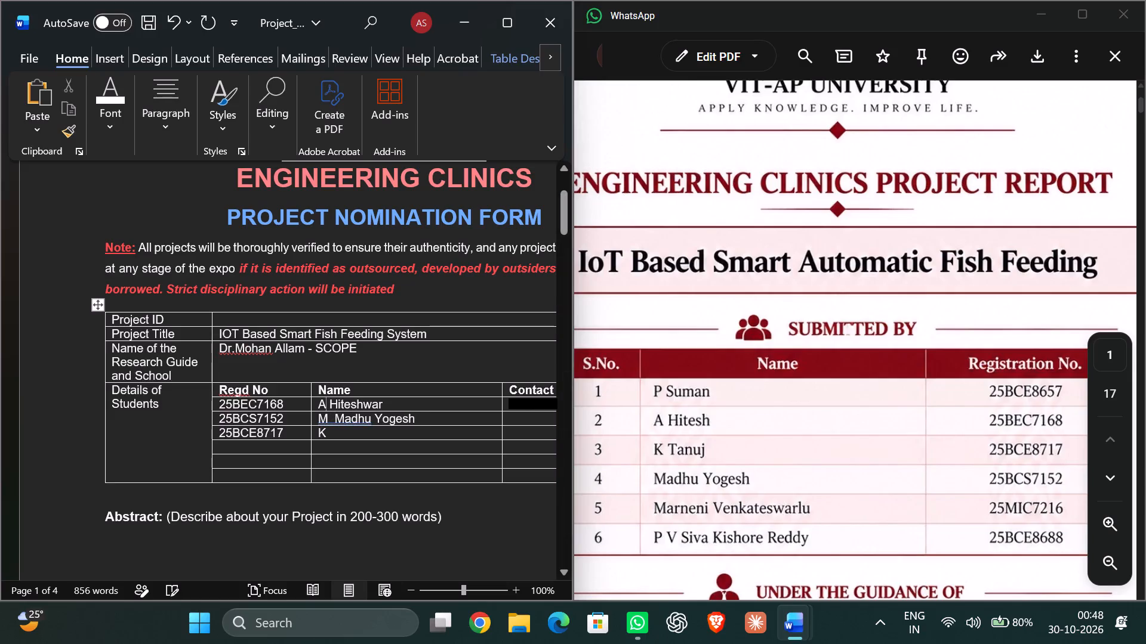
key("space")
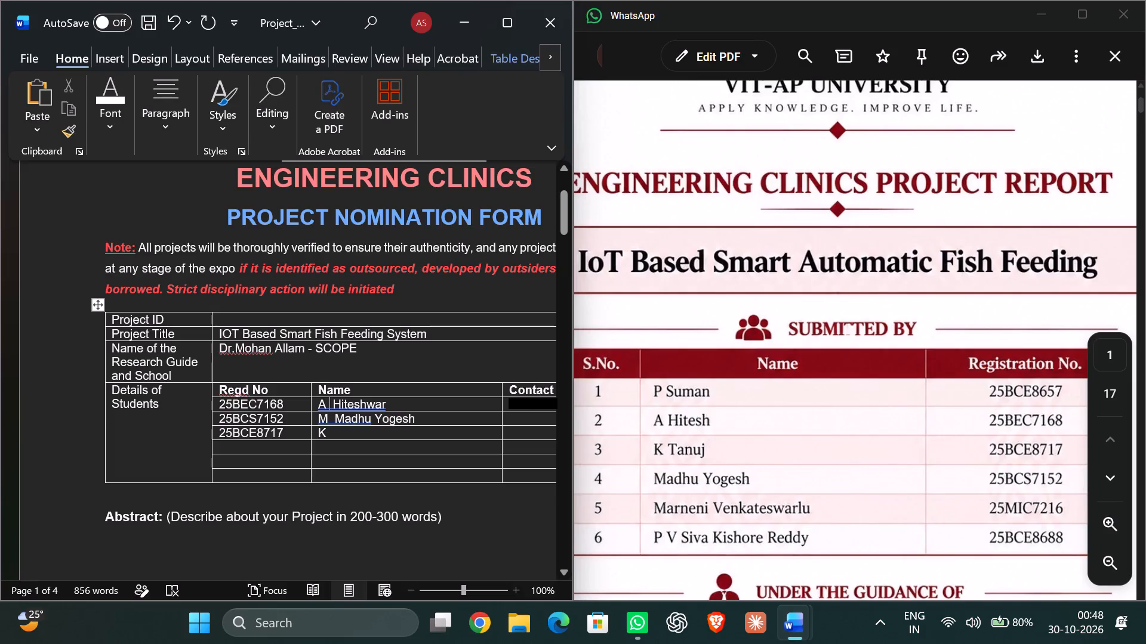
left_click(328, 431)
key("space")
left_click(331, 403)
key("BackSpace")
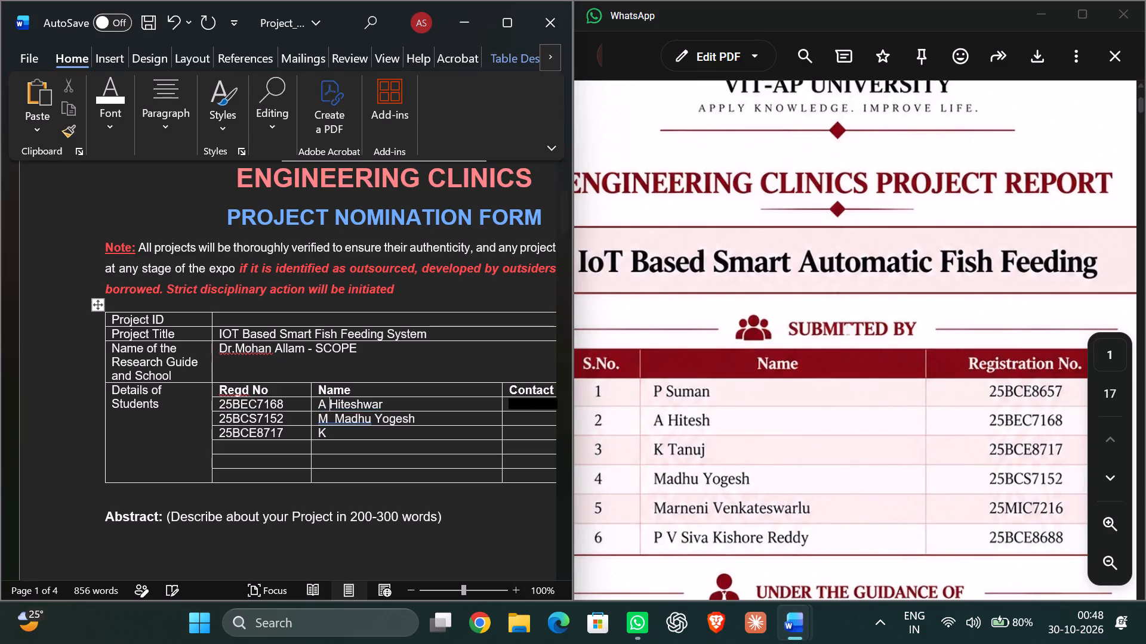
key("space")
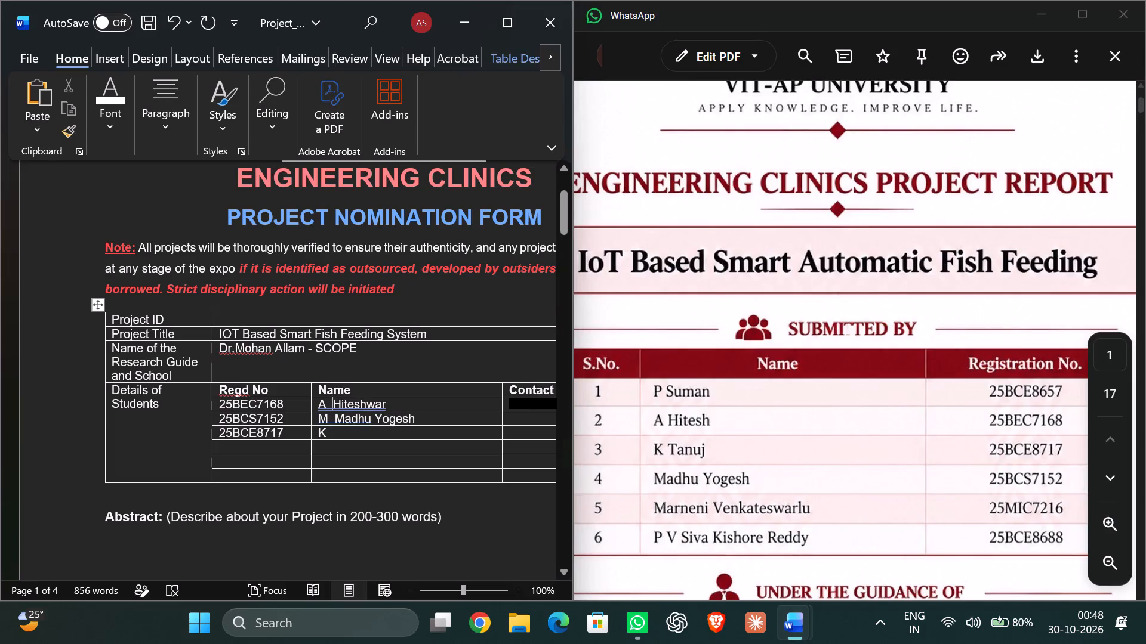
Complete the third student's name after the initial in the third Name cell.
left_click(347, 442)
left_click(345, 434)
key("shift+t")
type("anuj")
Enter the fourth student's registration number, starting with 25, in the fourth Regd No cell.
left_click(224, 446)
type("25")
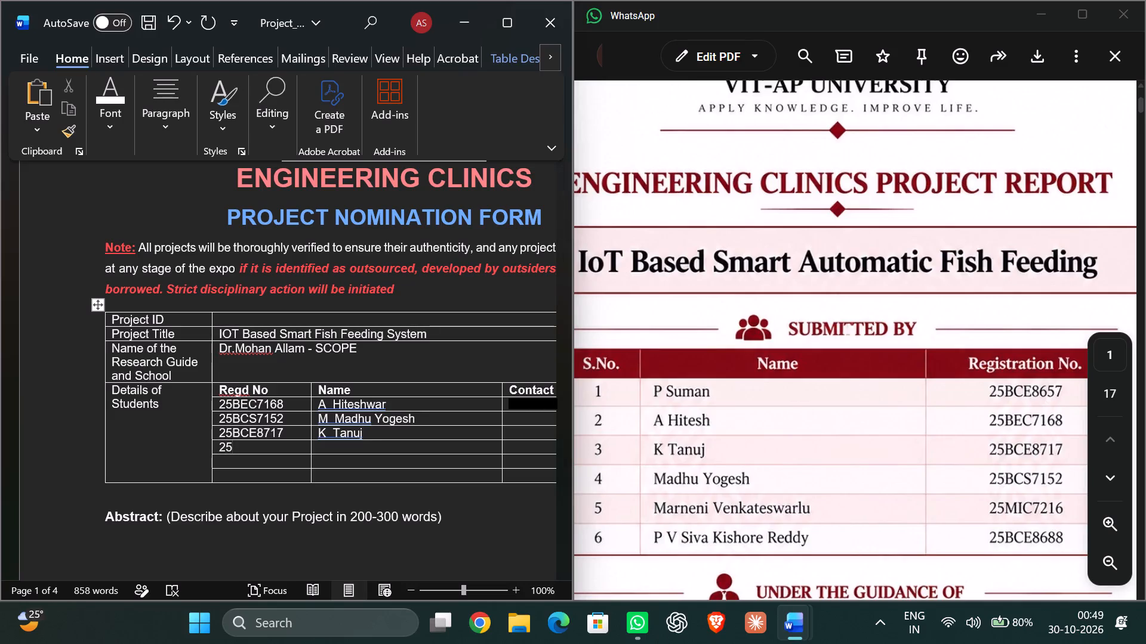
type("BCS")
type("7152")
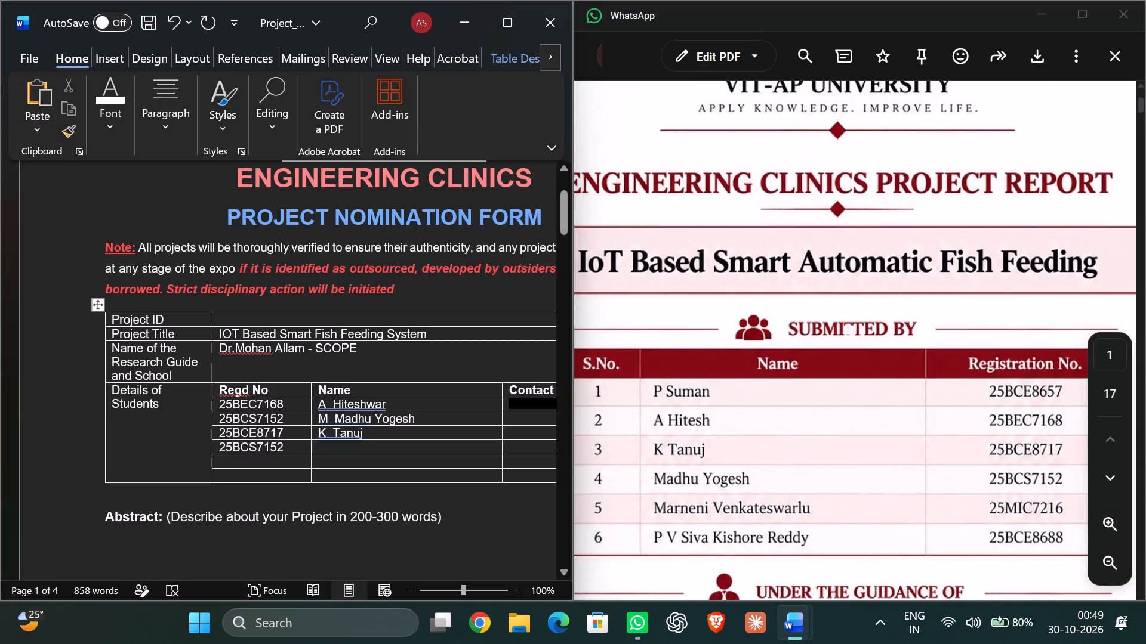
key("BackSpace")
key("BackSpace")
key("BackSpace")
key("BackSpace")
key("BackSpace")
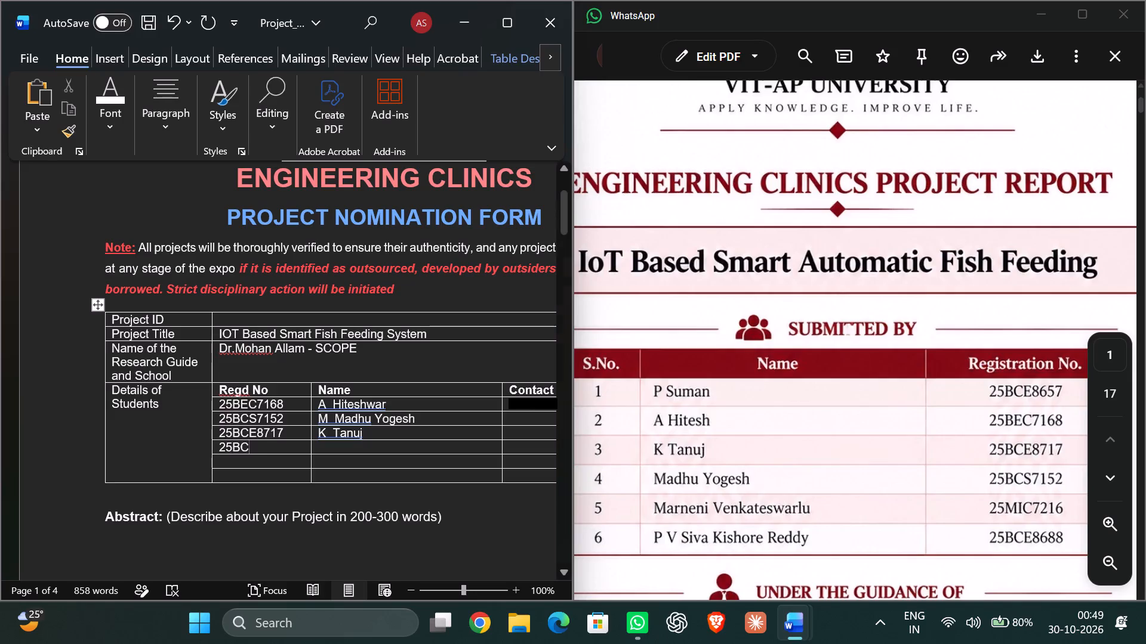
Replace the registration number in the first student row with that of the student listed first in the project report.
left_click(256, 408)
key("BackSpace")
key("BackSpace")
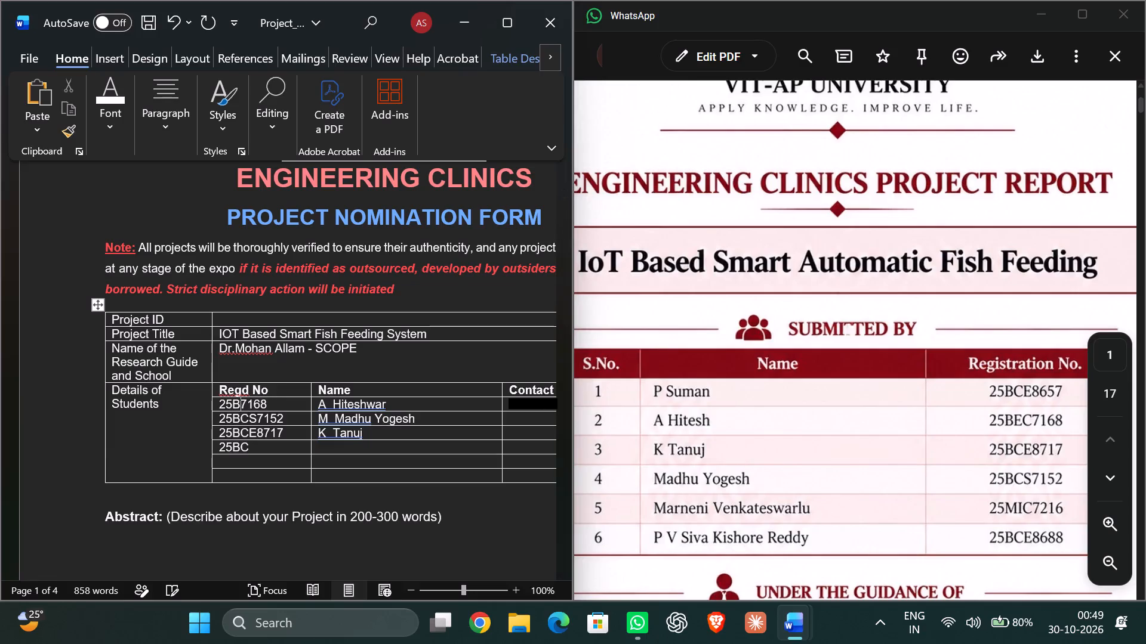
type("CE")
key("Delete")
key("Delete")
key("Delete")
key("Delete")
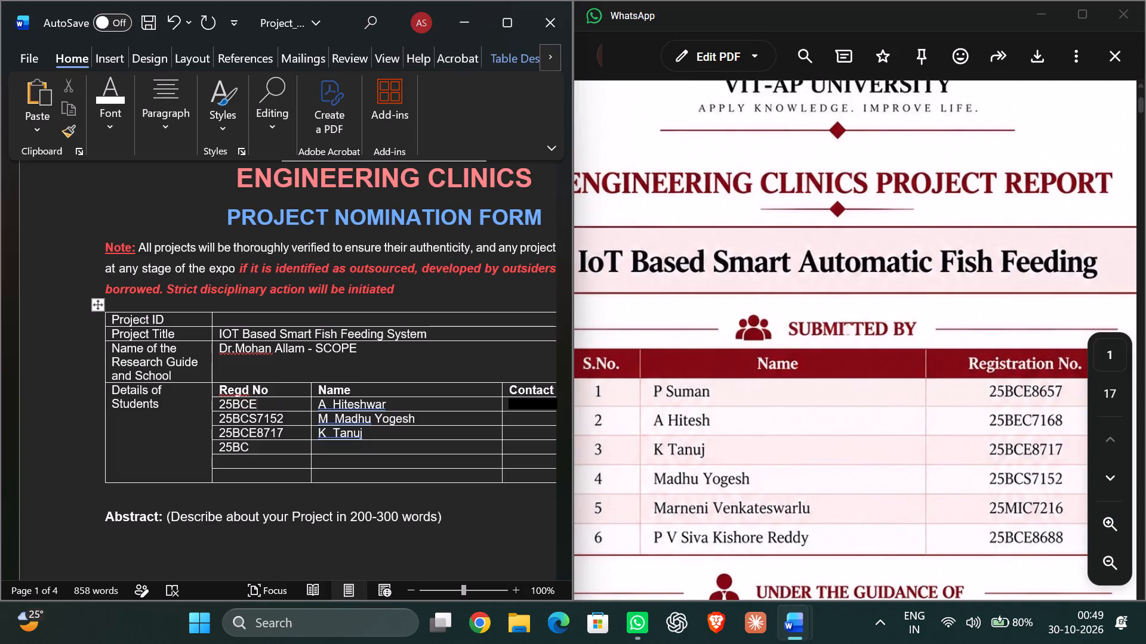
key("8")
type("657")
Replace the name in the first student row with the initial and name of the student listed first in the project report.
left_click(405, 404)
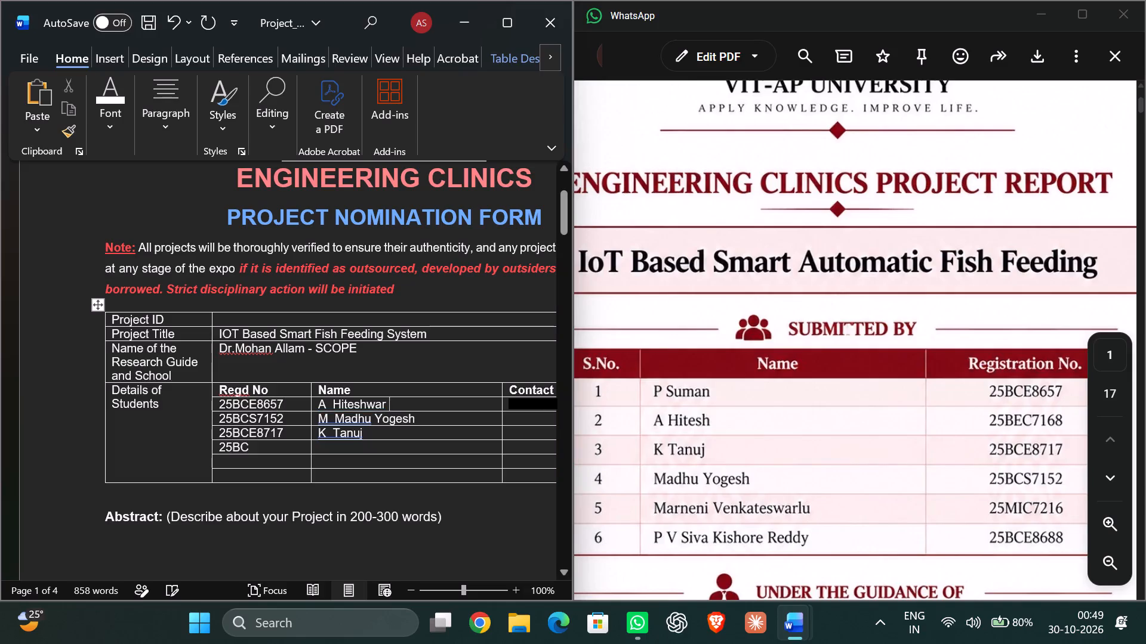
key("BackSpace")
key("BackSpace")
key("BackSpace")
key("BackSpace")
key("BackSpace")
key("BackSpace")
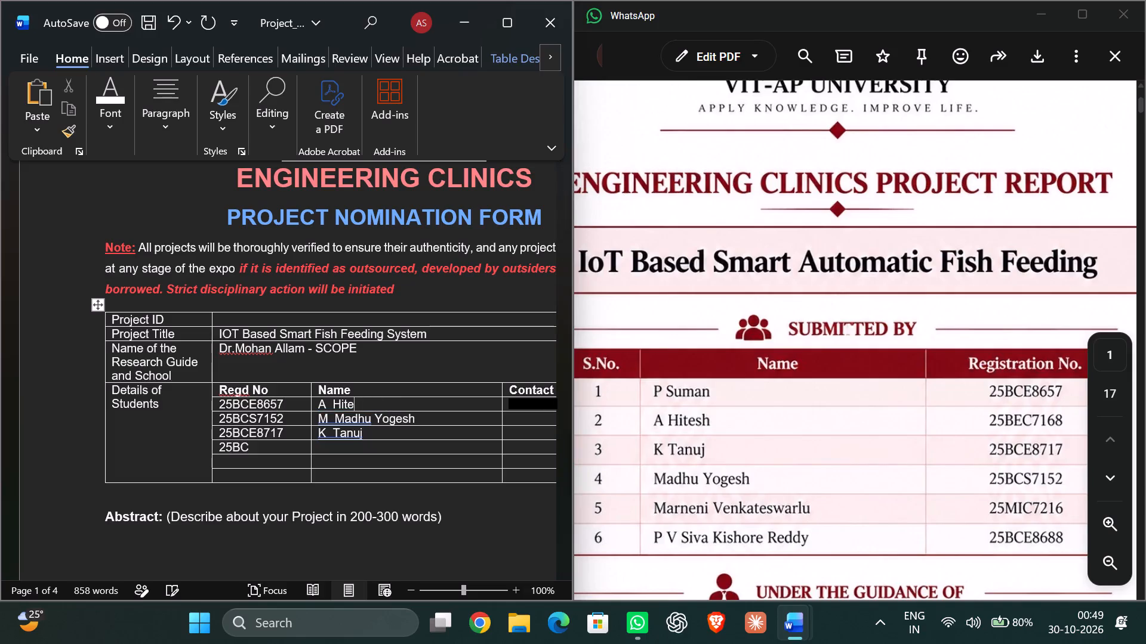
key("BackSpace")
key("BackSpace")
key("BackSpace")
key("BackSpace")
key("BackSpace")
key("BackSpace")
key("BackSpace")
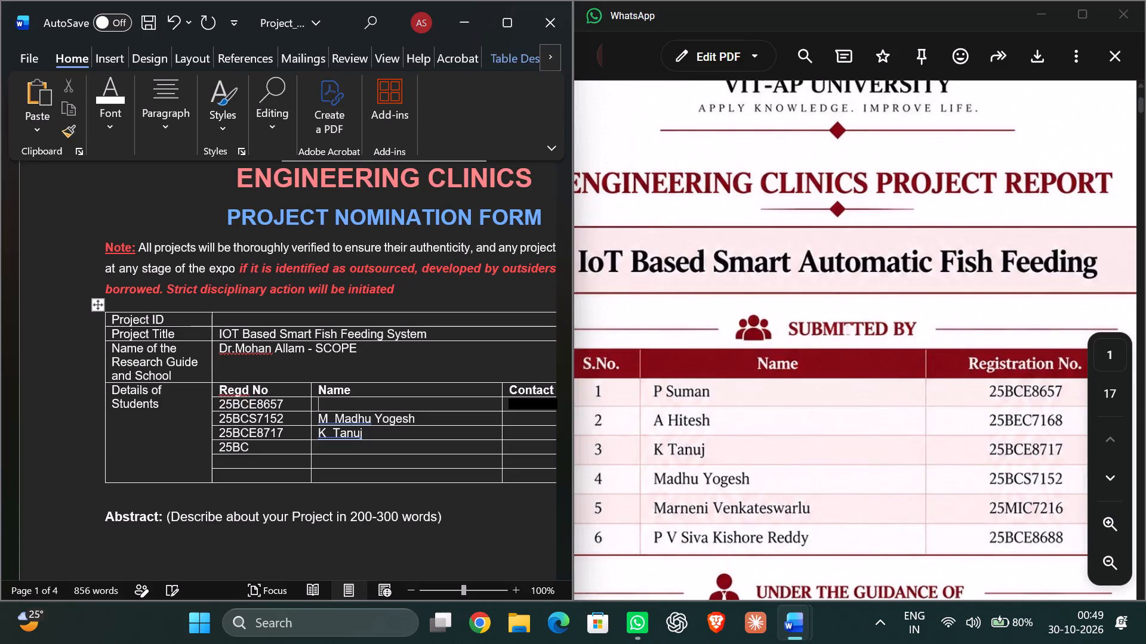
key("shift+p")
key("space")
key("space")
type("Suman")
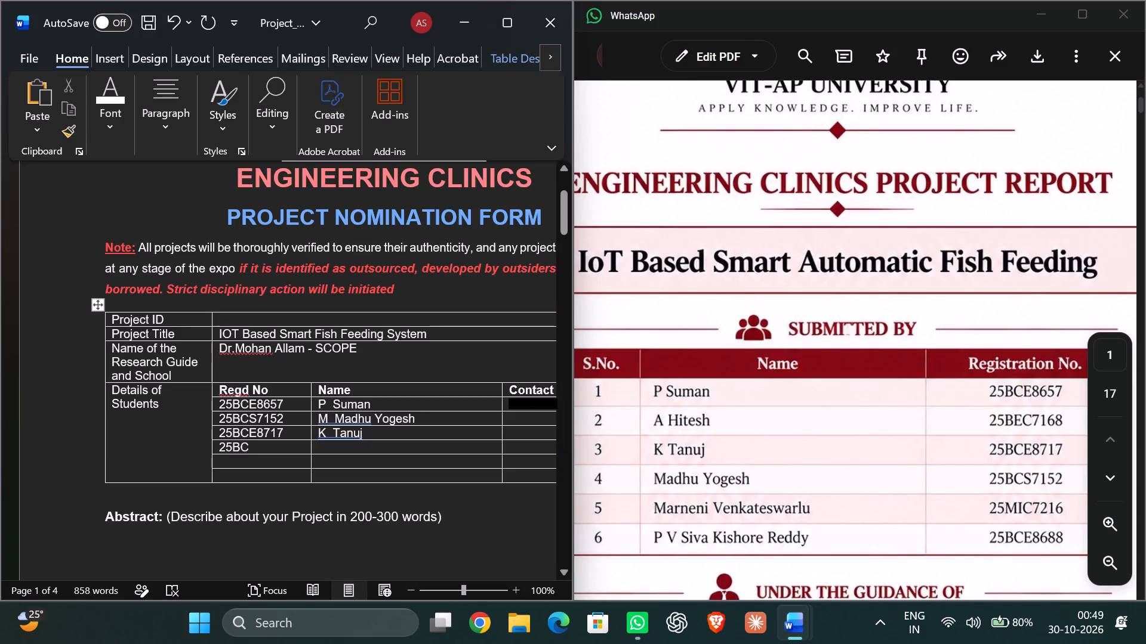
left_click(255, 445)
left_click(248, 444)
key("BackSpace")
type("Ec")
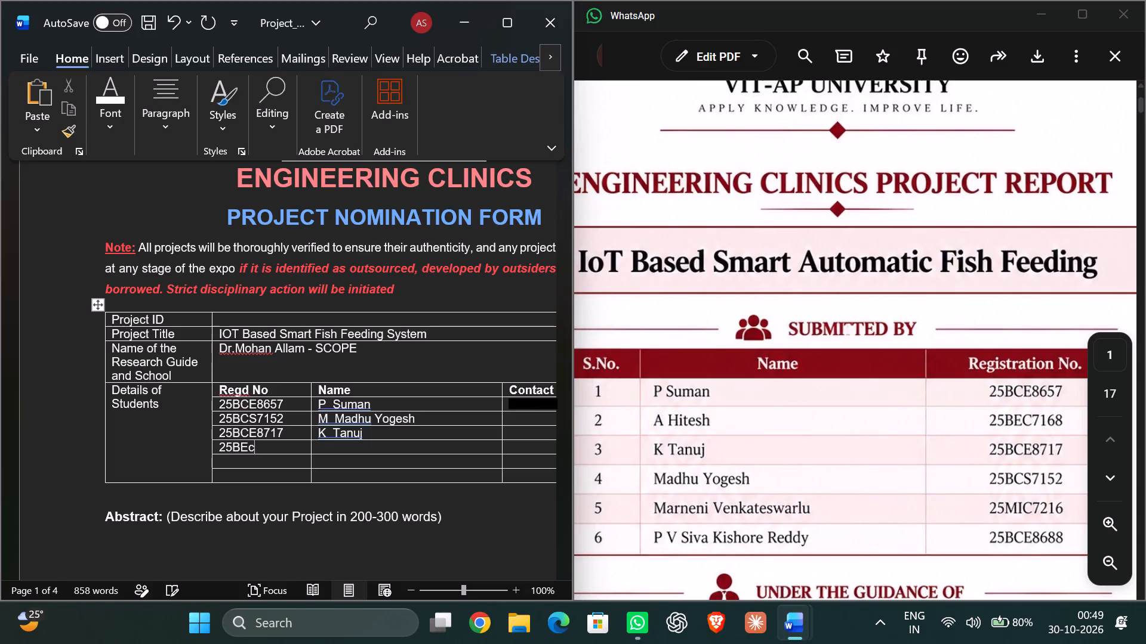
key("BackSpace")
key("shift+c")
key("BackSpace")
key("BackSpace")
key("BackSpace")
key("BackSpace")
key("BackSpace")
Enter the fourth student's registration number, the one with the MIC code in the report, in the fourth Regd No cell.
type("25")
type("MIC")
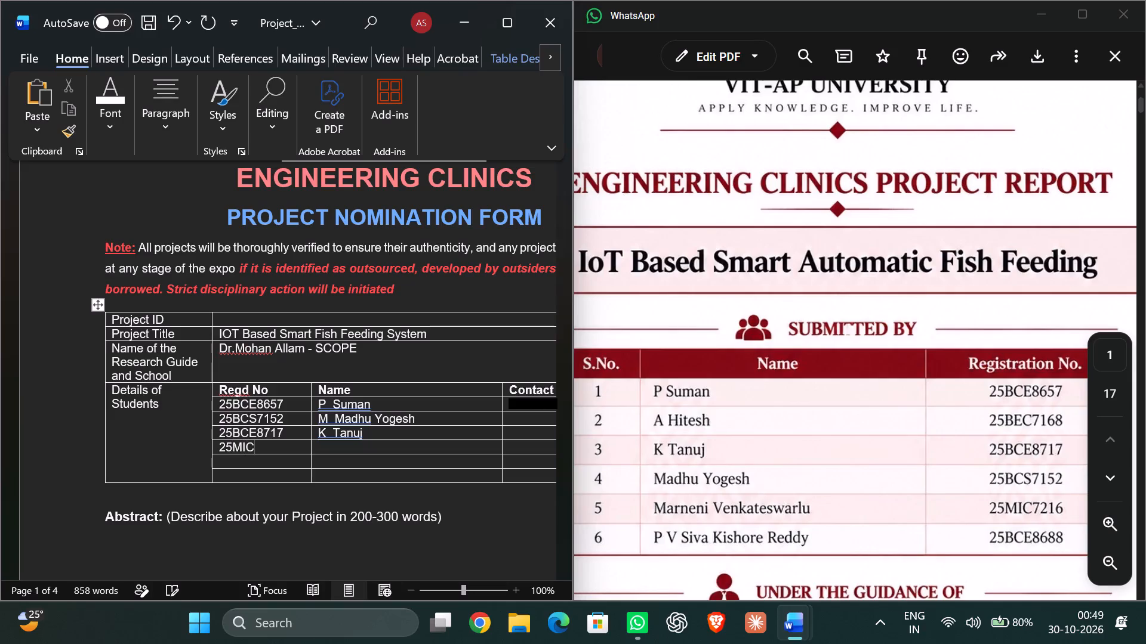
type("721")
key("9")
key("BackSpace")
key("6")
Enter the fourth student's name in the fourth Name cell, starting with the initial M and two spaces.
left_click(325, 447)
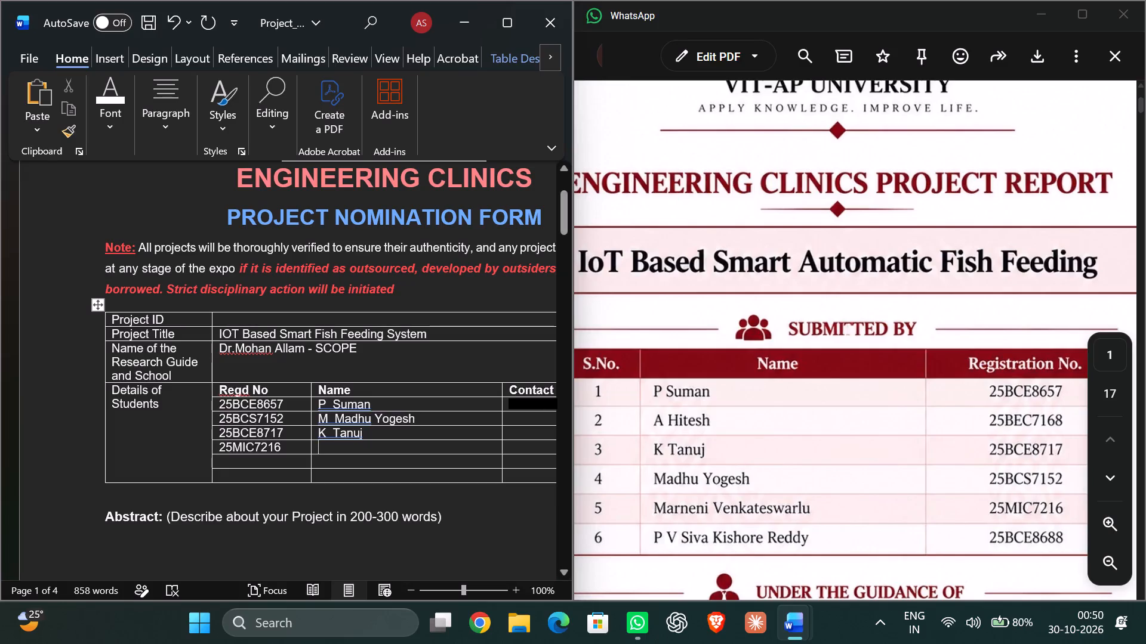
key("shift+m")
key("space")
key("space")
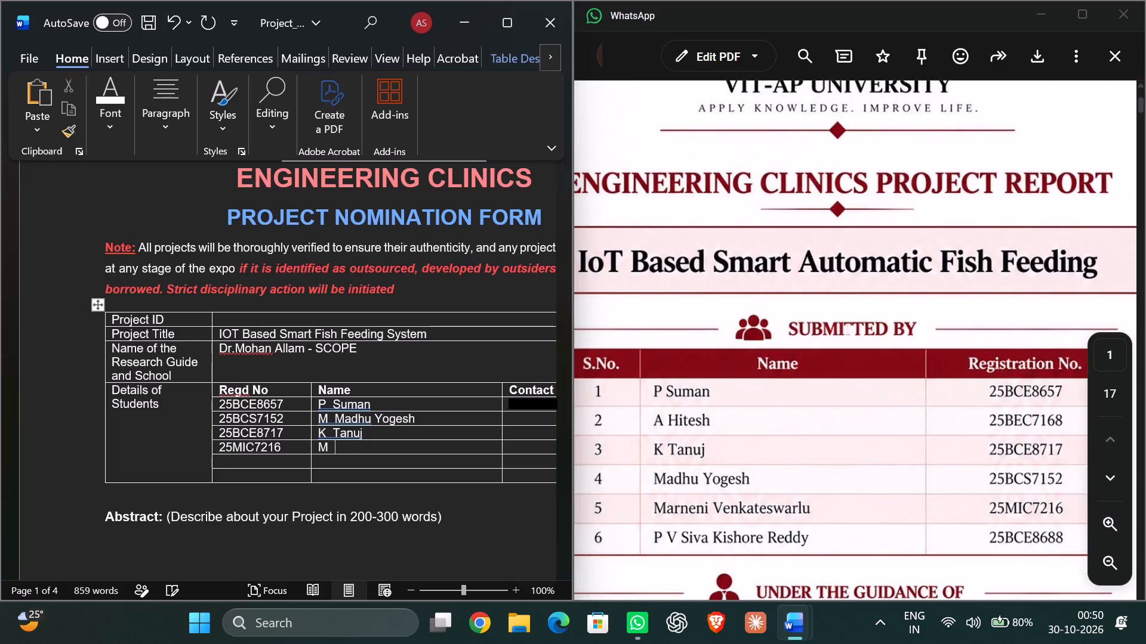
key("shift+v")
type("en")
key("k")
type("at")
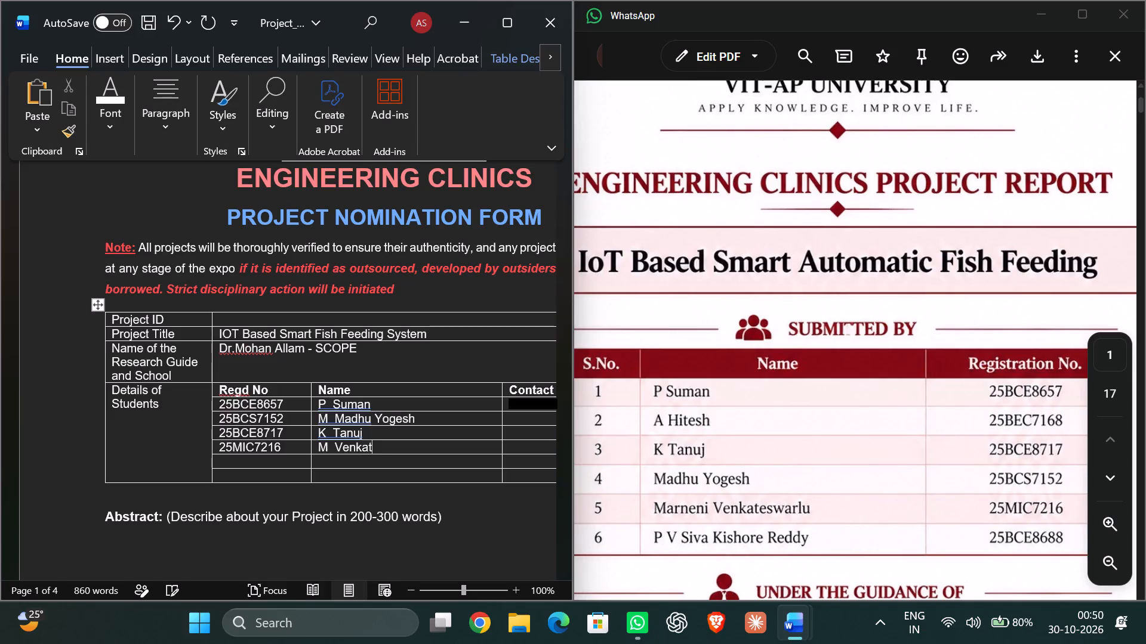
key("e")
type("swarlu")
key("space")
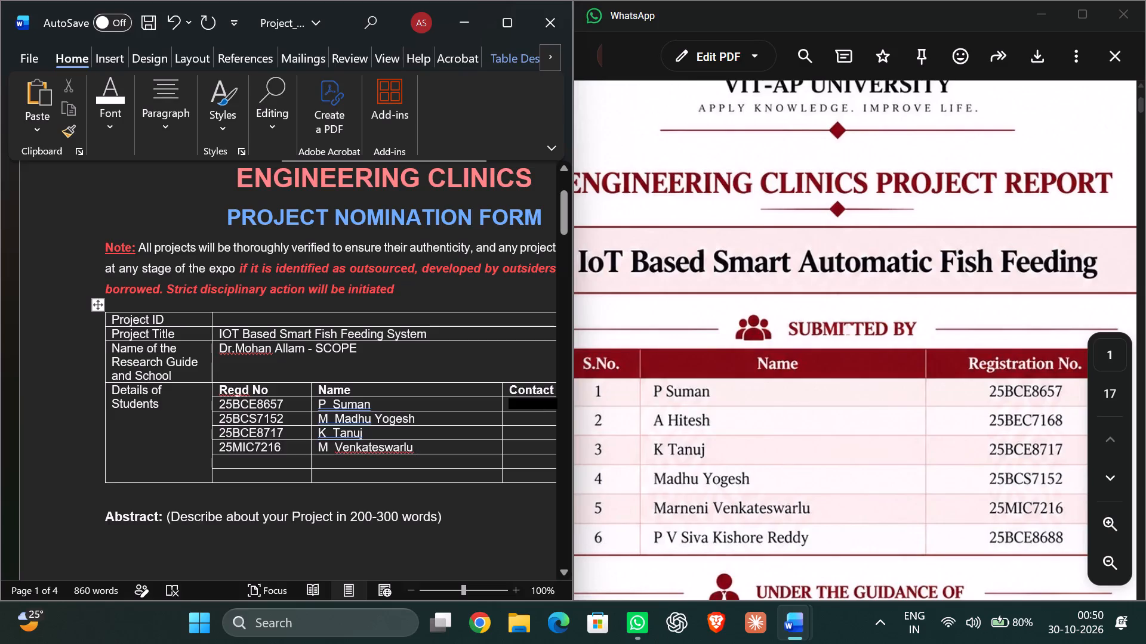
left_click(227, 461)
scroll(635, 384, "down", 3)
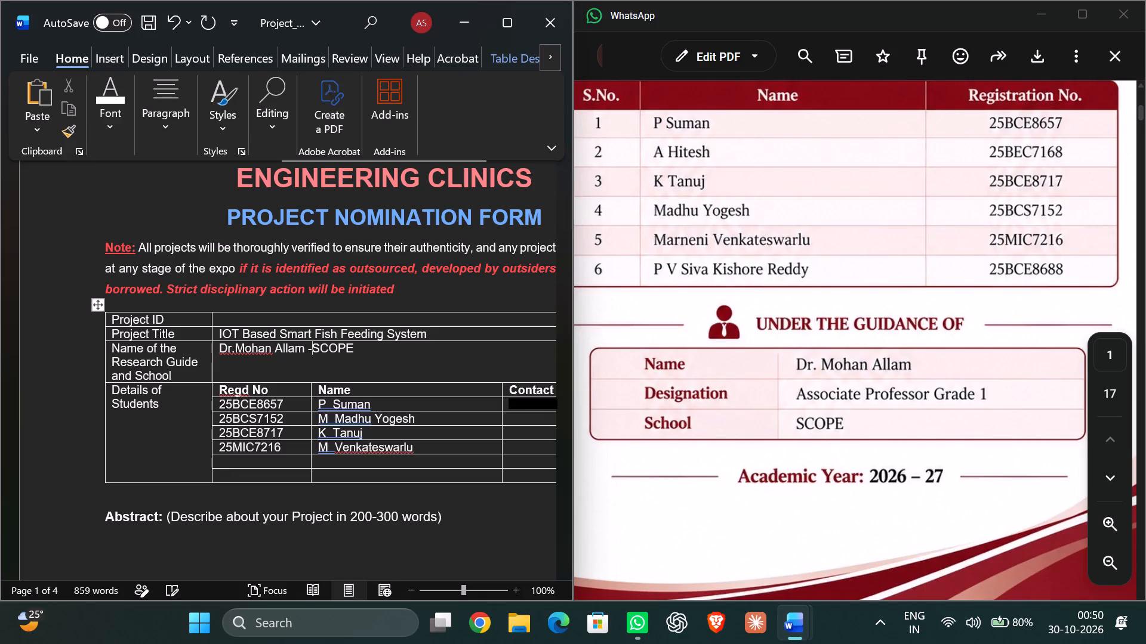
key("BackSpace")
key("Return")
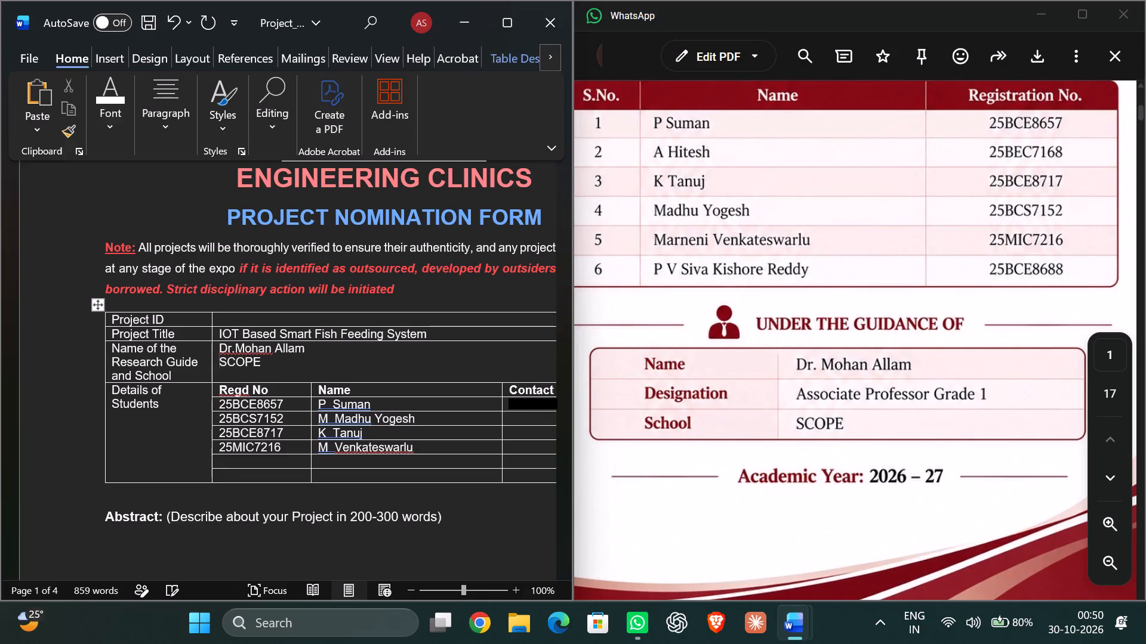
key("Return")
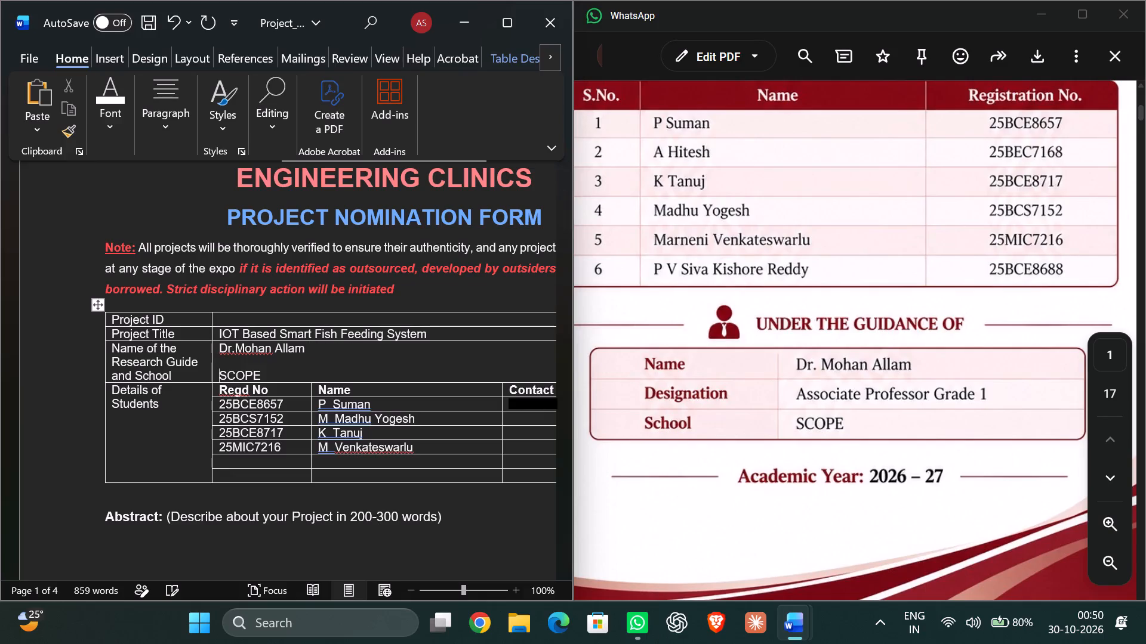
Enter the guide's designation from the report, beginning with Associate Professor, on the blank line between the guide's name and SCOPE.
key("Up")
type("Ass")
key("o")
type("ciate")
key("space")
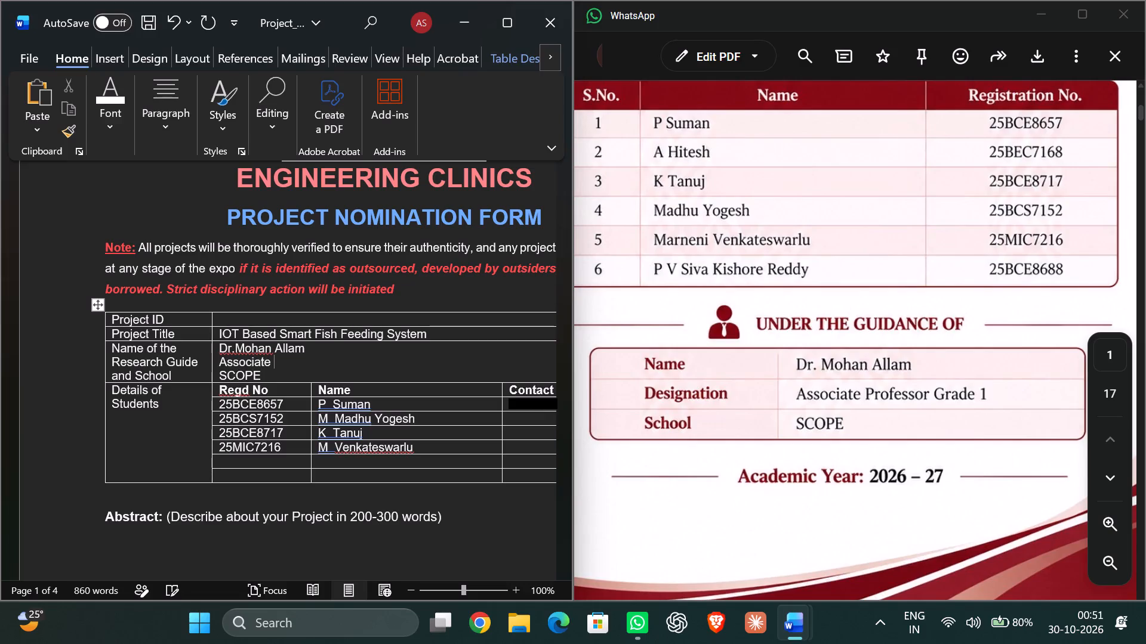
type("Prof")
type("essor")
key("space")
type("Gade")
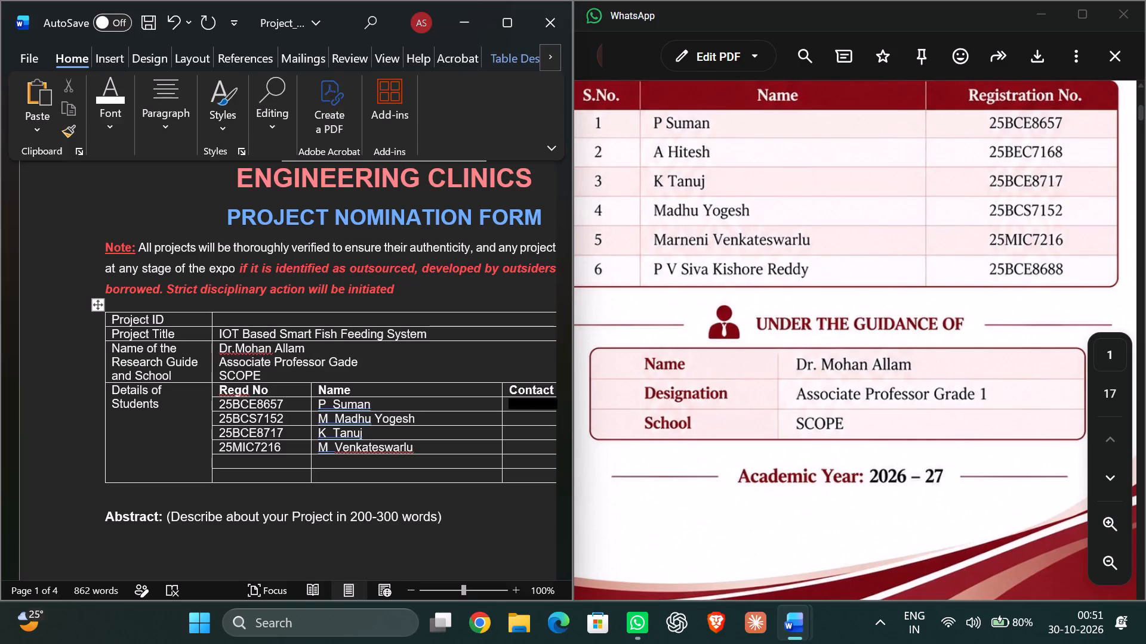
Add the grade number 1 after the research guide's designation and insert a space after "Dr." in the guide's name.
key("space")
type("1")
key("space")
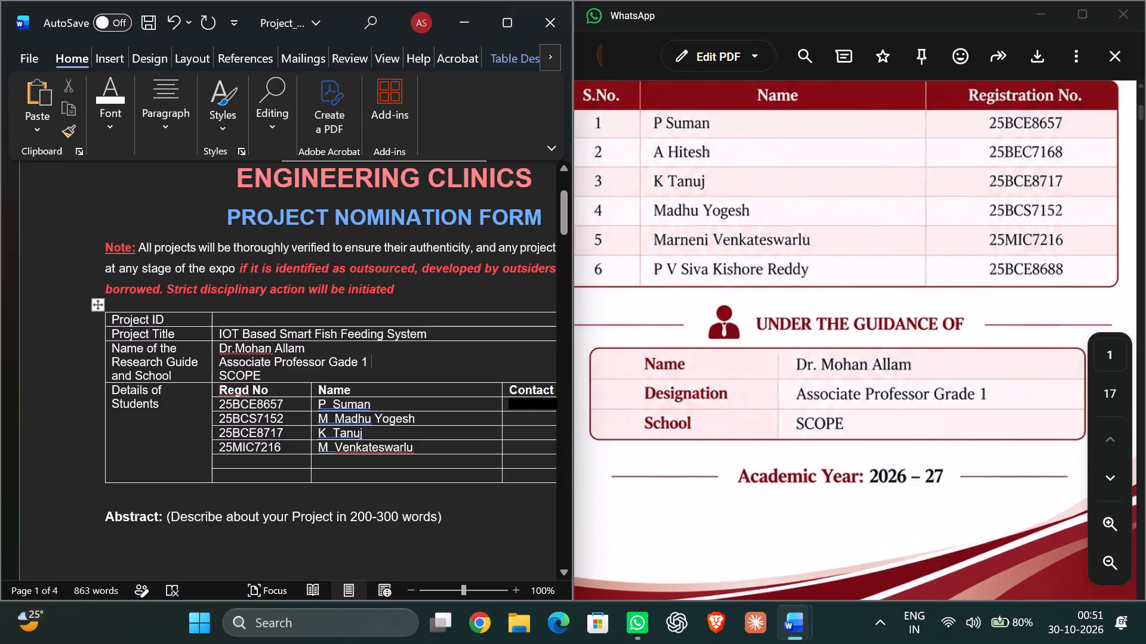
left_click(237, 348)
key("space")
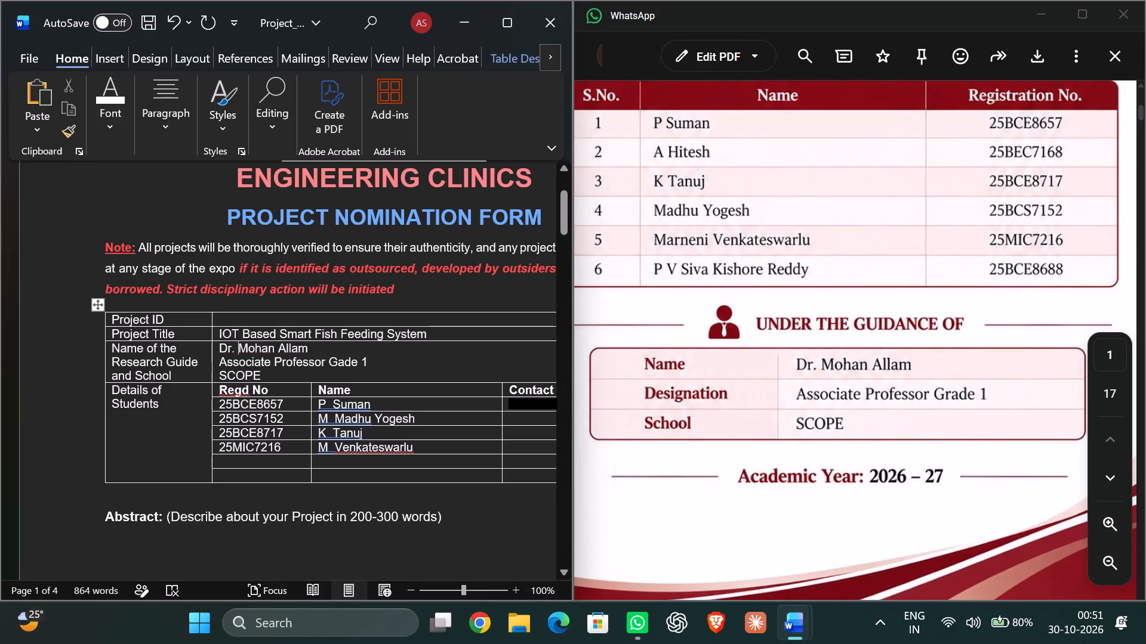
Clear the contact number from the first student's row of the student details.
left_click(518, 418)
left_click(511, 402)
key("Delete")
key("Delete")
key("Delete")
key("Delete")
key("Delete")
key("Delete")
key("Delete")
key("Delete")
key("Delete")
key("Delete")
key("Delete")
Start the fifth student's registration number with the prefix 25 in the fifth Regd No cell.
left_click(235, 460)
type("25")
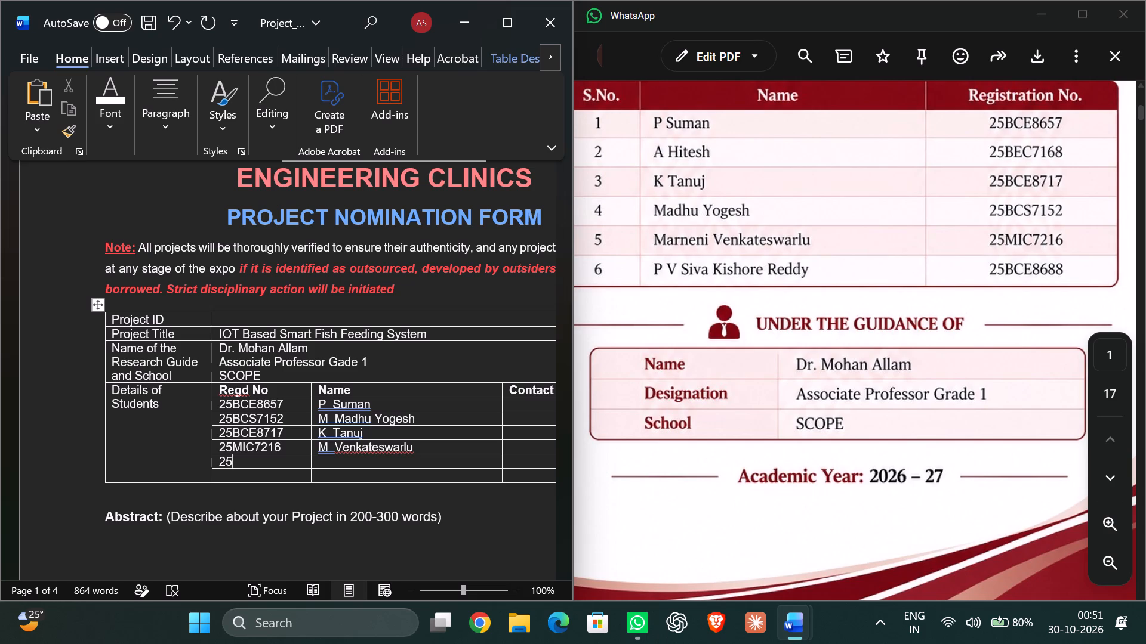
Complete the fifth student's registration number in the fifth Regd No cell, matching row 6 of the report's student list.
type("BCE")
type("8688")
Enter the fifth student's two initials and given names in the fifth Name cell, following report row 6 but omitting the last word.
left_click(337, 462)
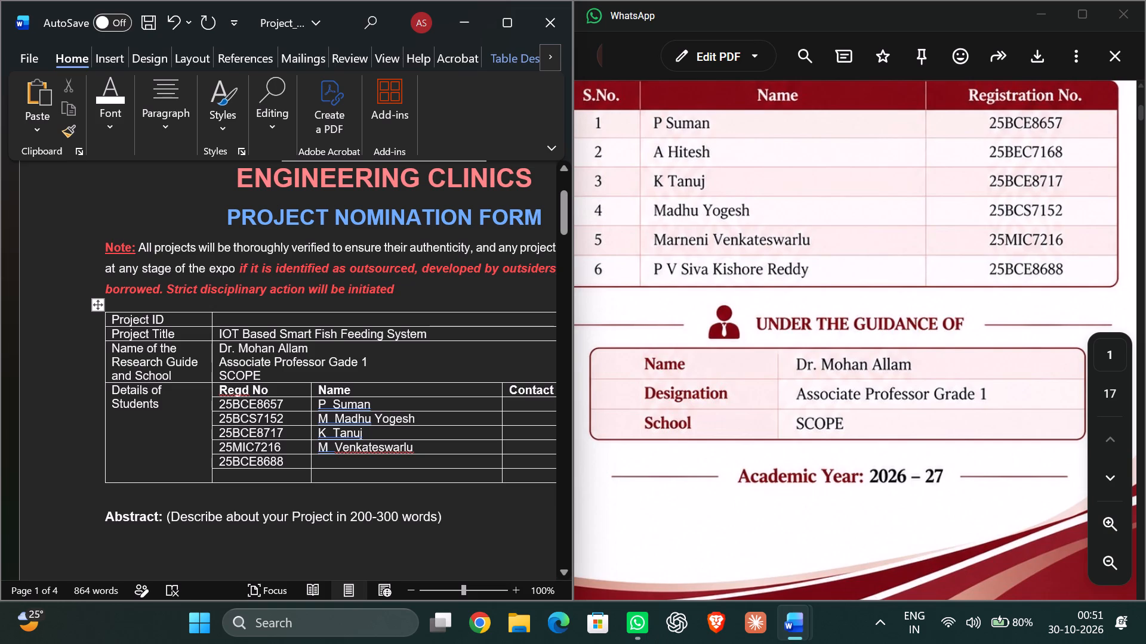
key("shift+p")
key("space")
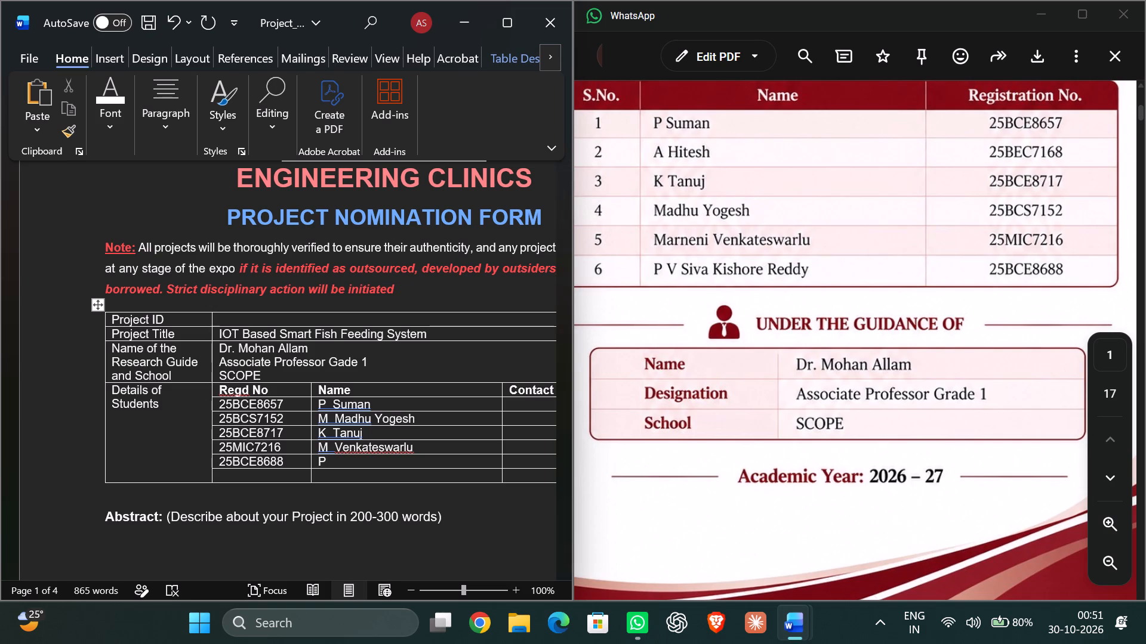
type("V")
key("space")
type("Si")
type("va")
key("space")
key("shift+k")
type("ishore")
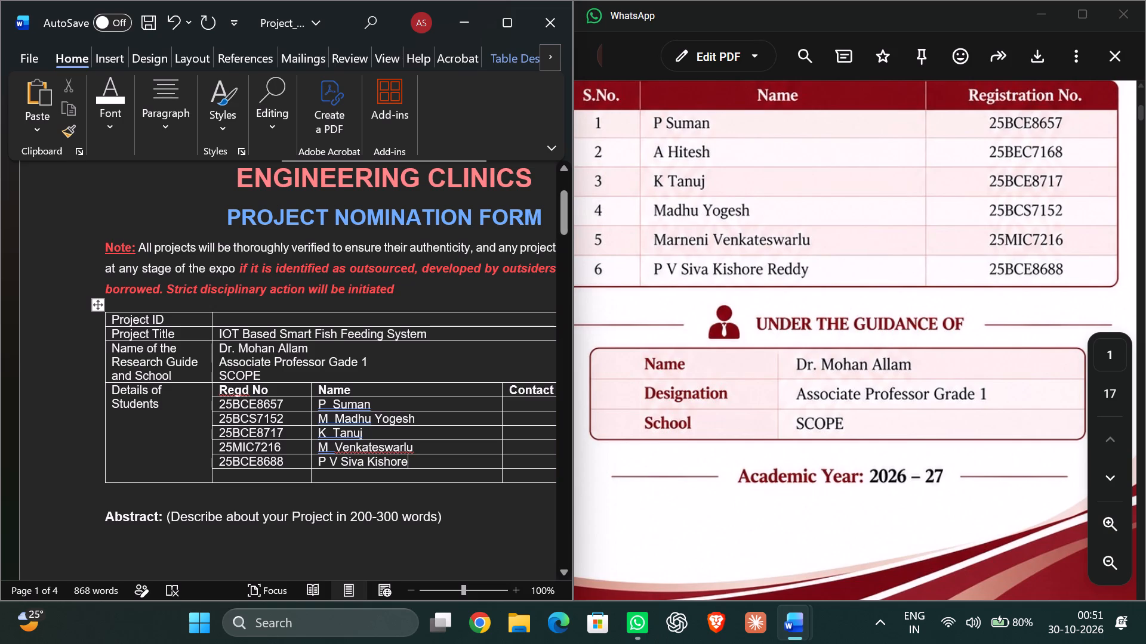
Enter the sixth student's registration number in the last Regd No cell, matching row 2 of the report's student list.
left_click(247, 478)
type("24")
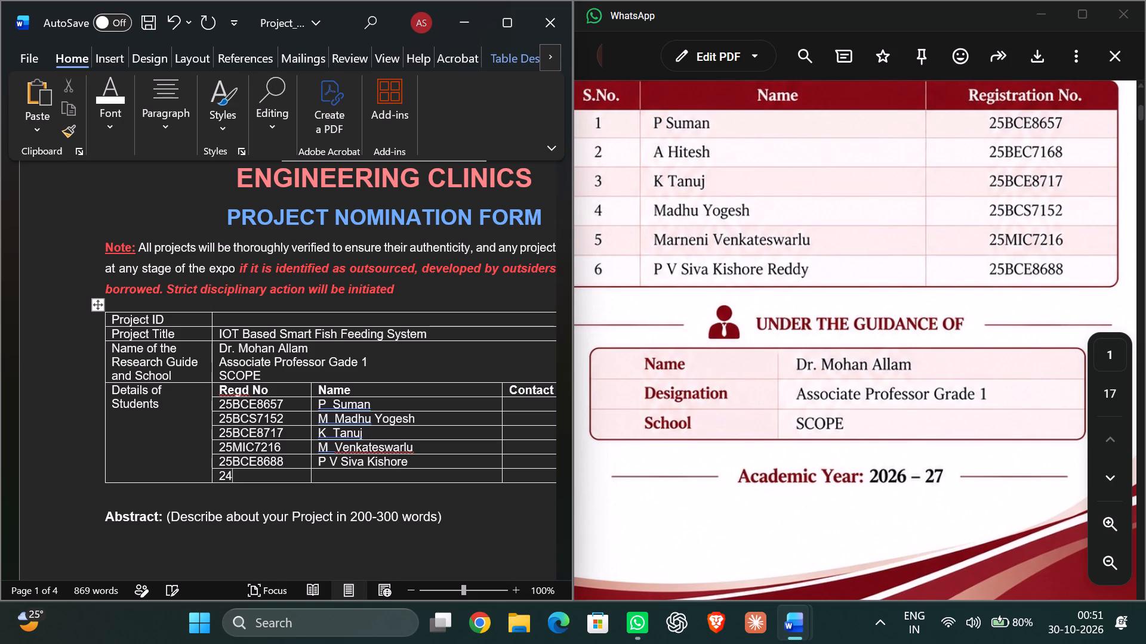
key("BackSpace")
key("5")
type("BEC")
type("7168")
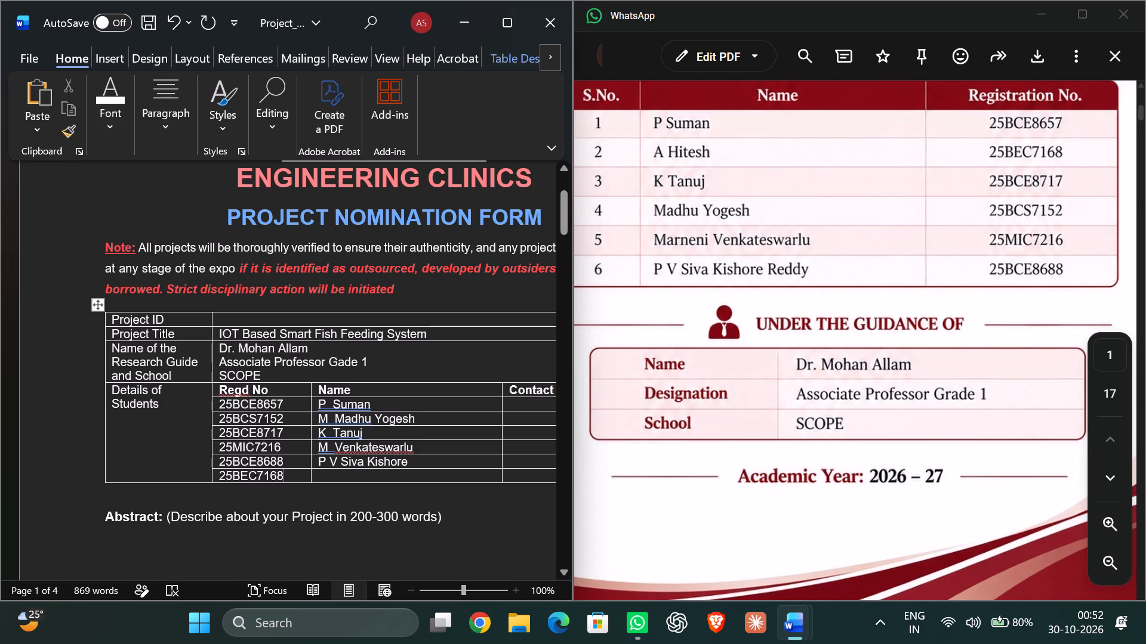
Enter the sixth student's name in the last Name cell, starting with the initial A and using the longer form of the given name.
left_click(338, 469)
left_click(336, 475)
Enter the sixth student's name in the last Name cell, starting with the initial A and two spaces.
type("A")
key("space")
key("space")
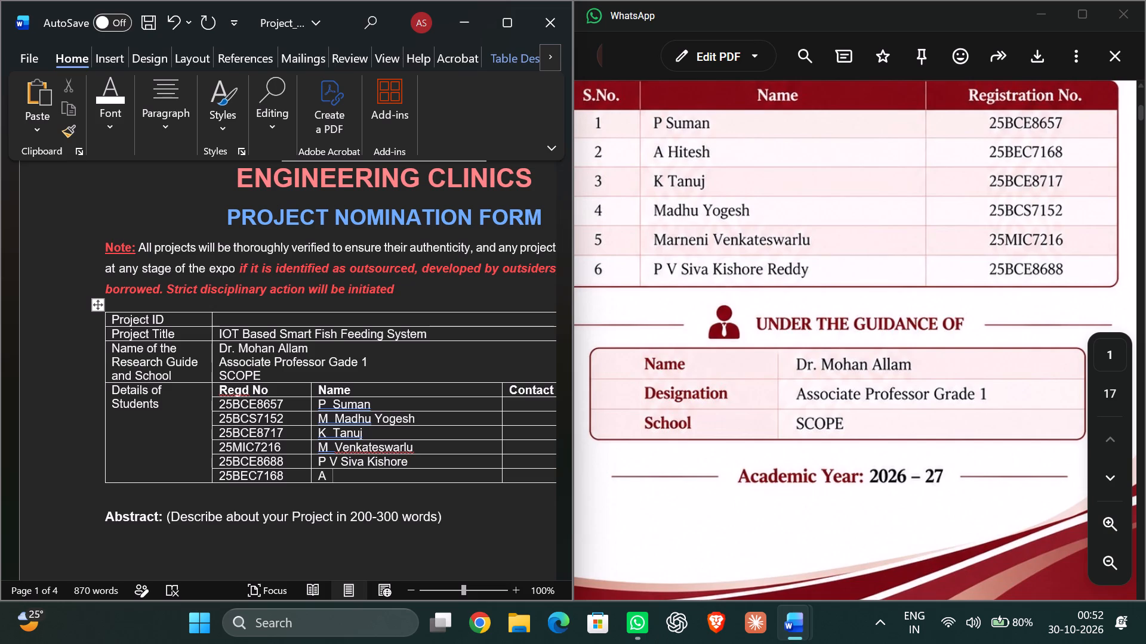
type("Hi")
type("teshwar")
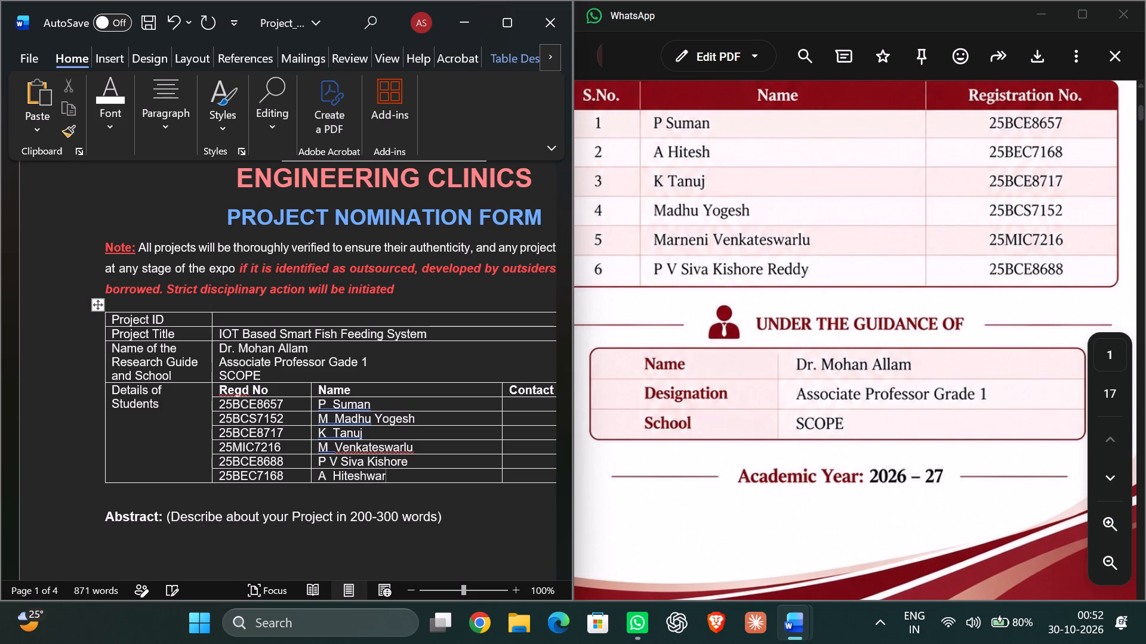
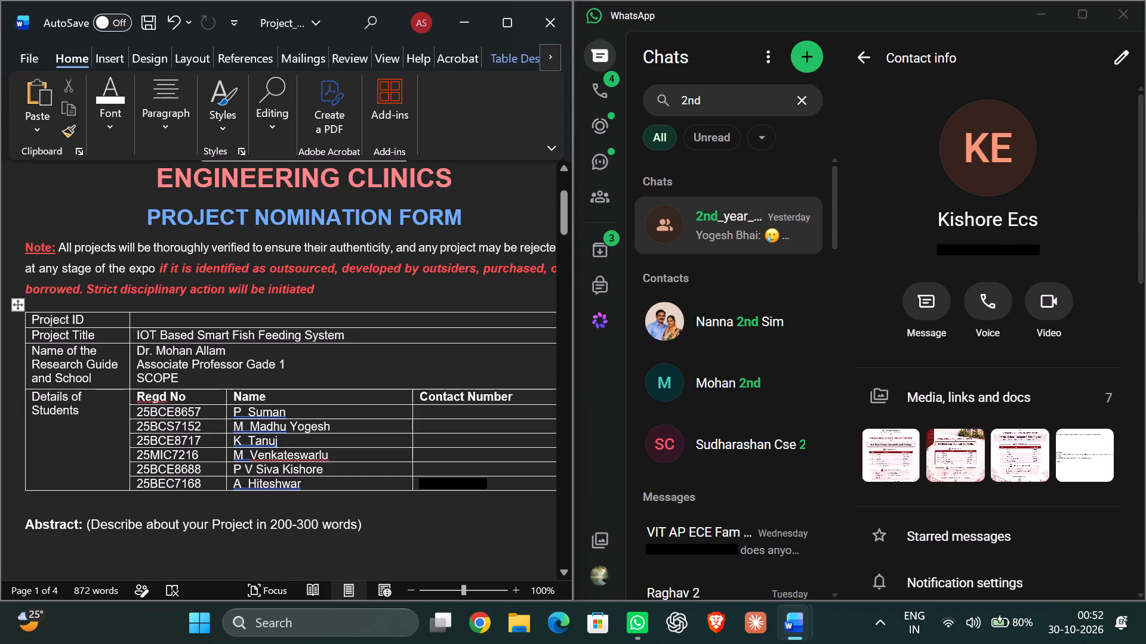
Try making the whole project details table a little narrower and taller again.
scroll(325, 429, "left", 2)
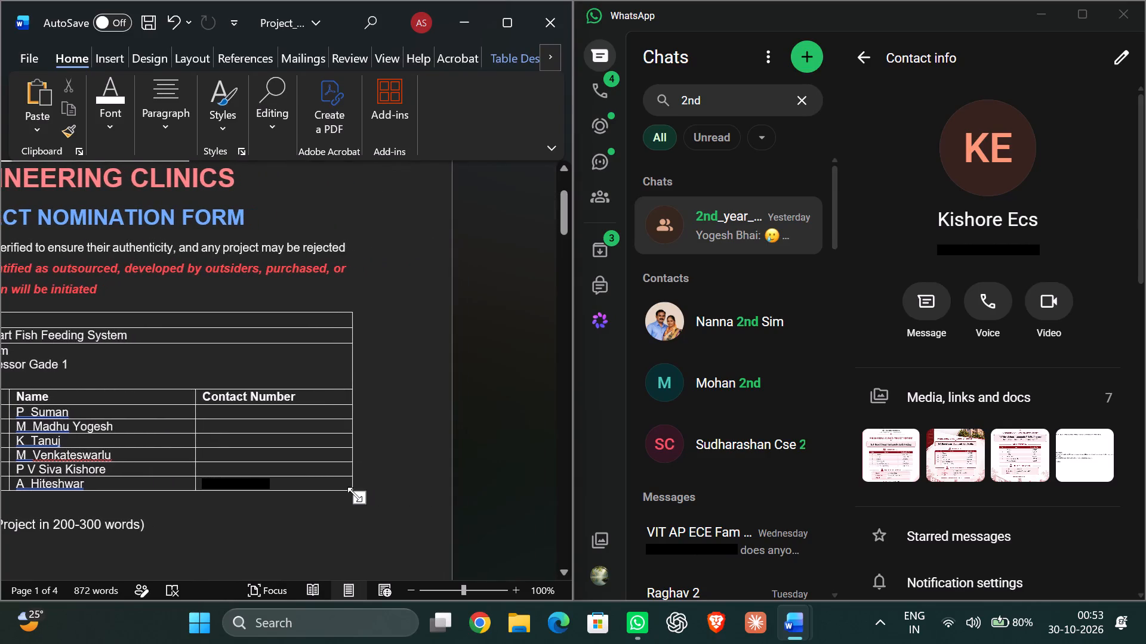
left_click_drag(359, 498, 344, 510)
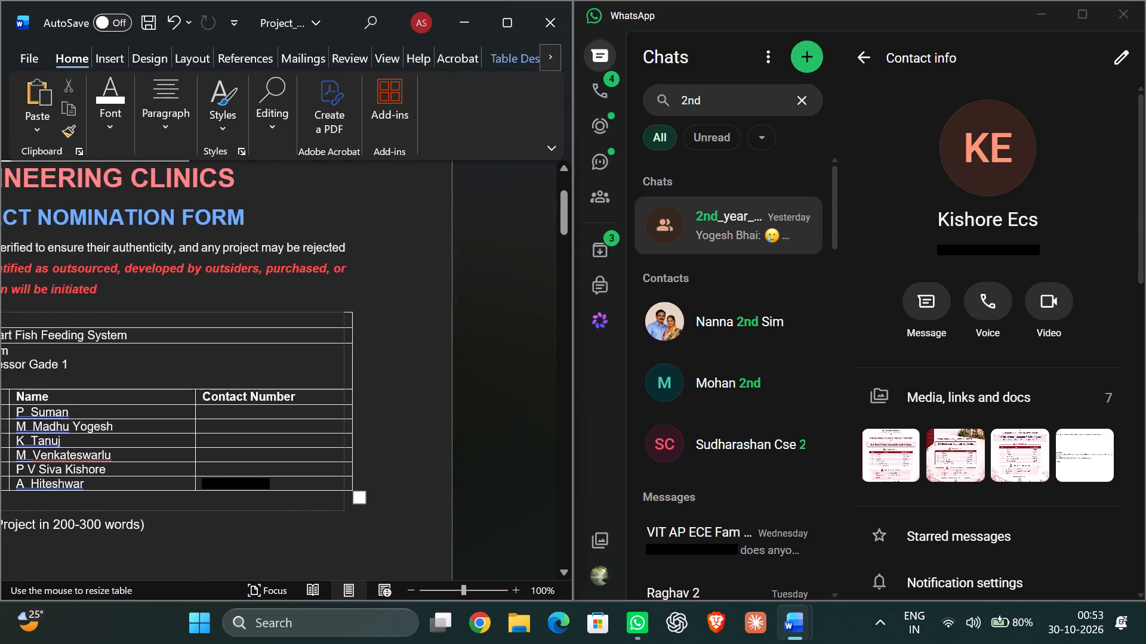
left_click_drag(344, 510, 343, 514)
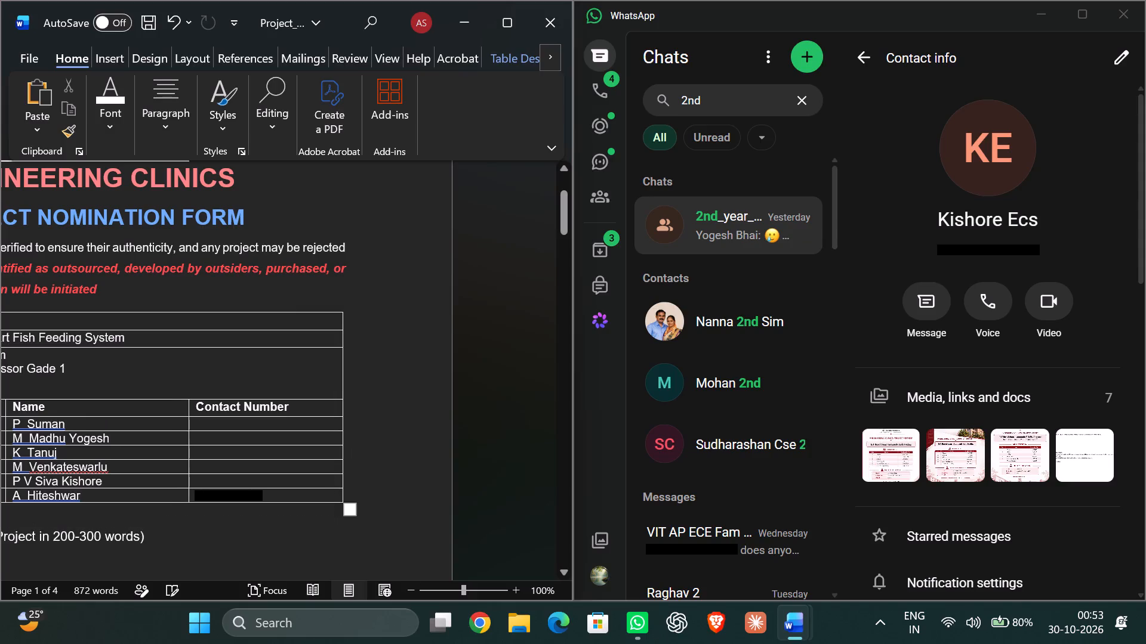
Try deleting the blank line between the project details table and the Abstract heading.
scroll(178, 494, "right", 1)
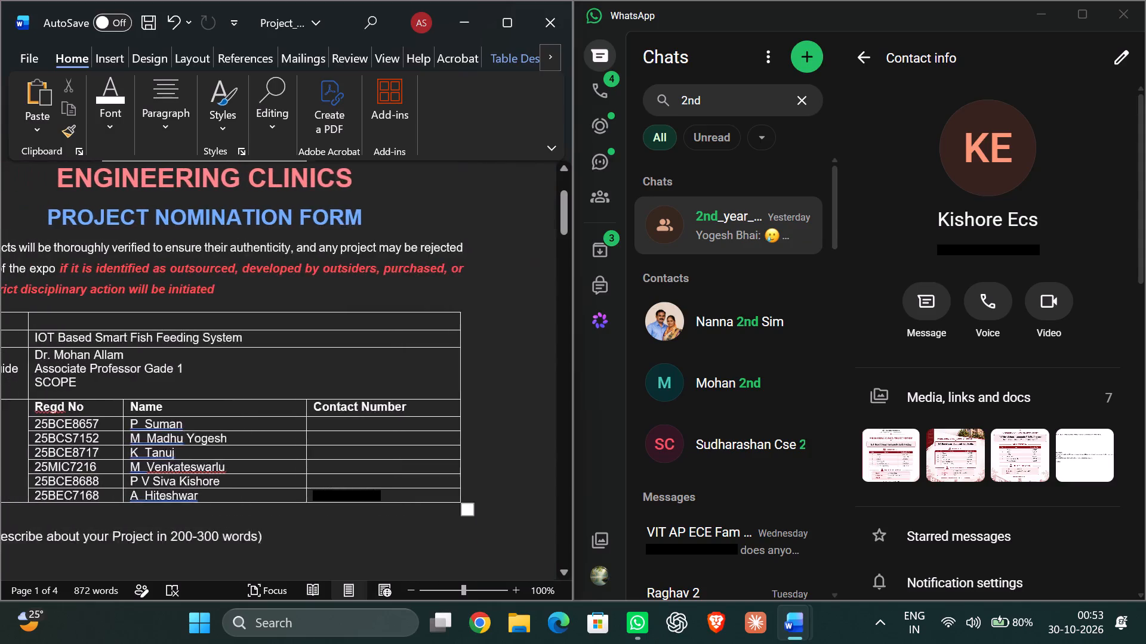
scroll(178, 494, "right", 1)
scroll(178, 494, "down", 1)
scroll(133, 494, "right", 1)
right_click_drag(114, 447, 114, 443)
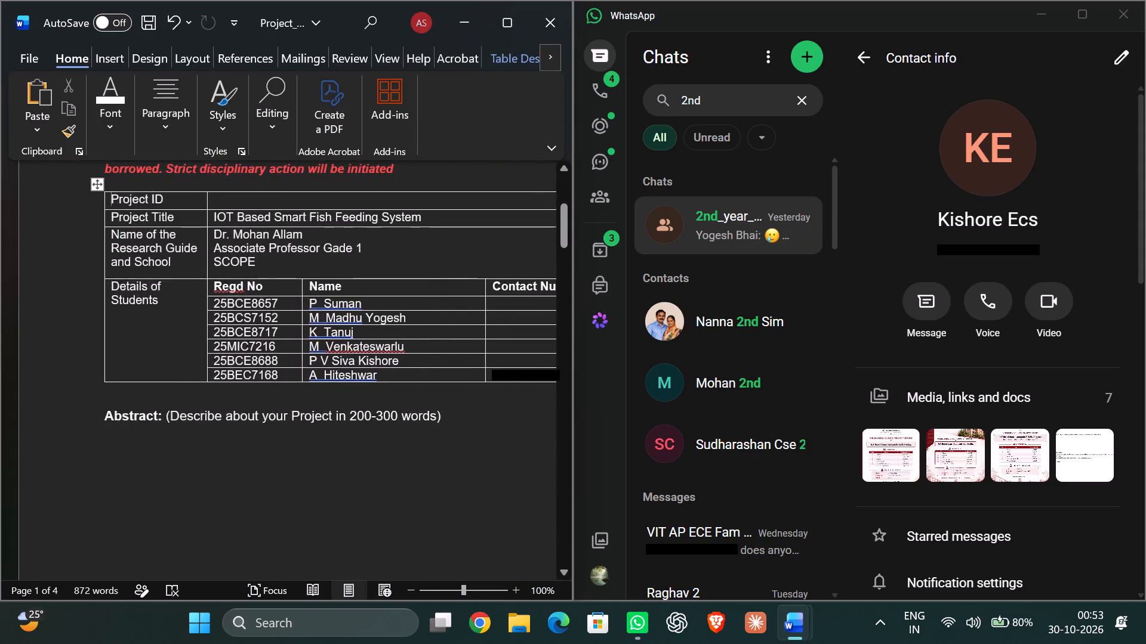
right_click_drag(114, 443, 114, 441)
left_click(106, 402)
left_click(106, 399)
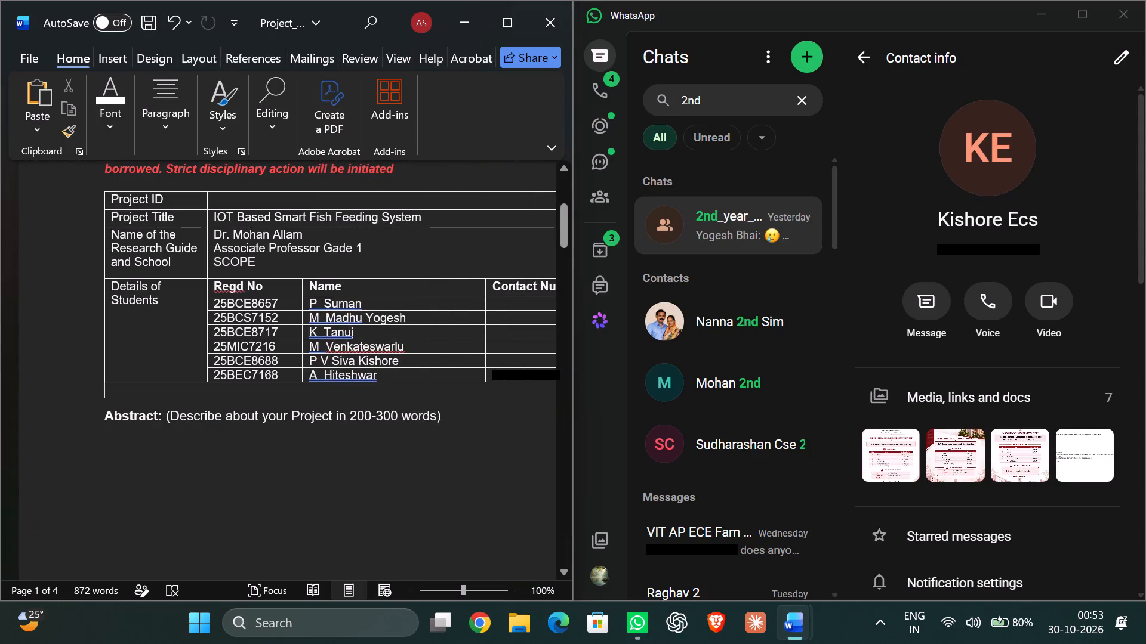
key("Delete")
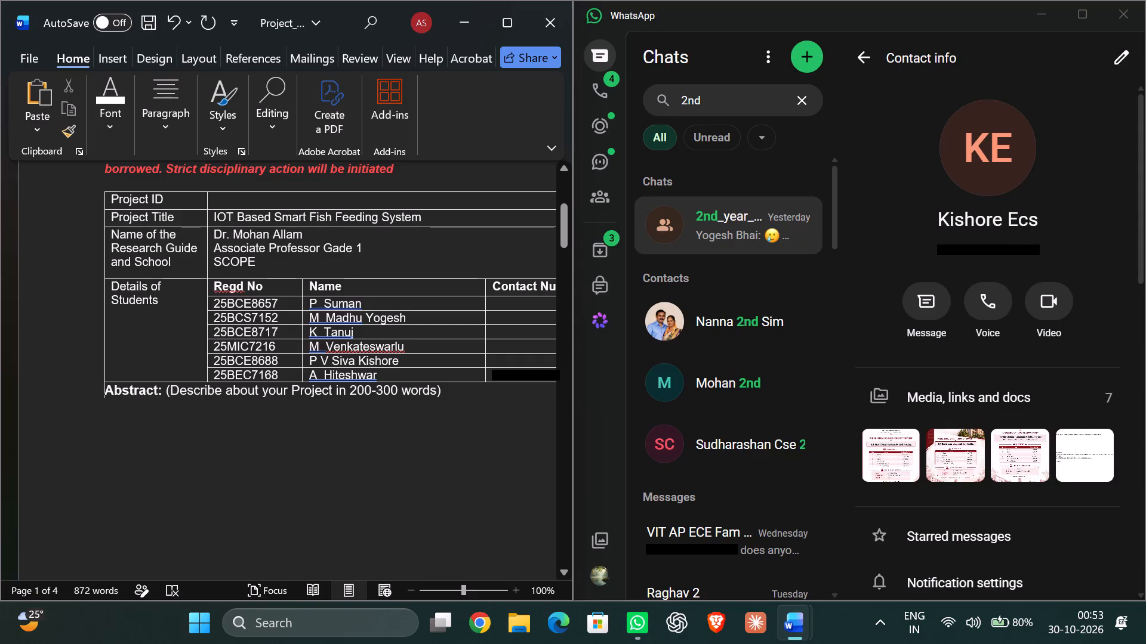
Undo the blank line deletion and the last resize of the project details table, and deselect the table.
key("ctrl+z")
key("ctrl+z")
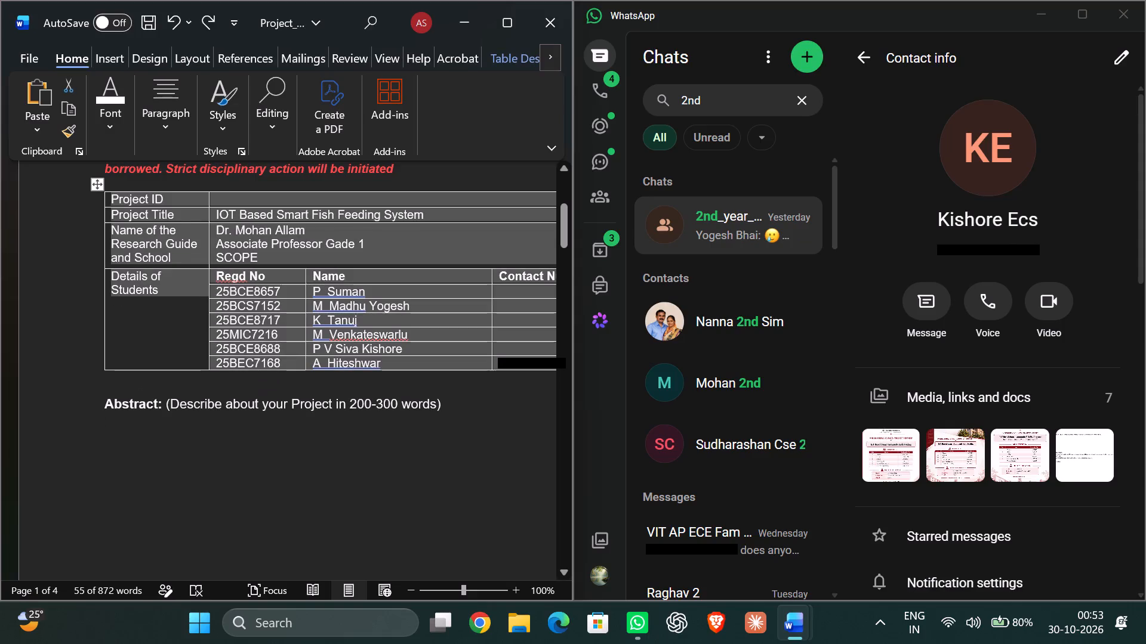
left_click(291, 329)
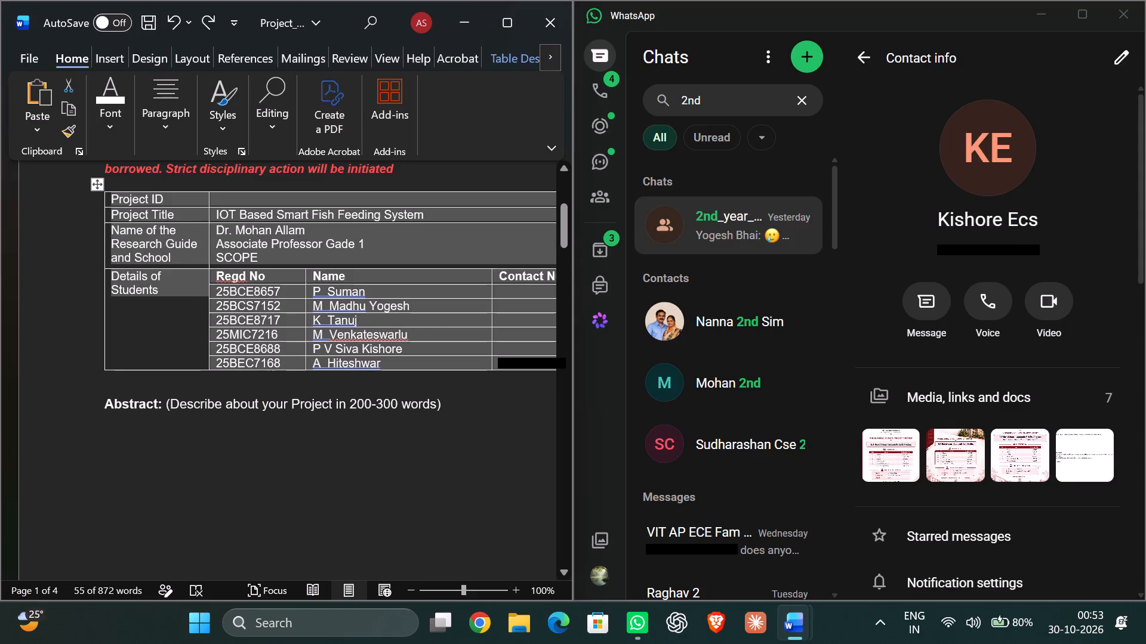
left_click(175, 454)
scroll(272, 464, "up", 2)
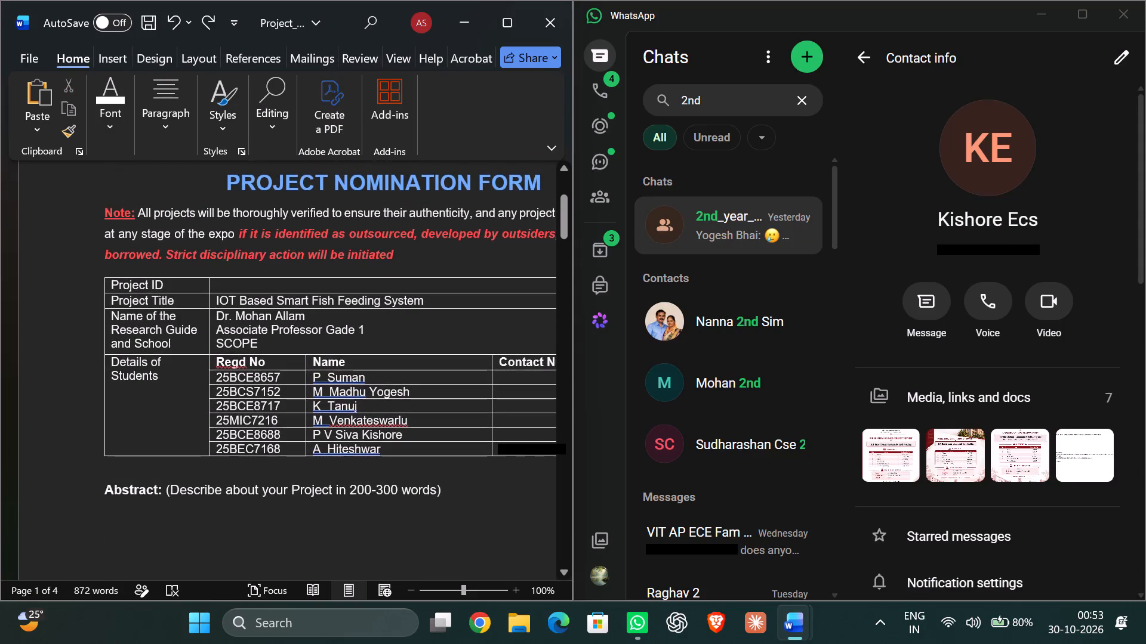
Slightly resize the project details table above the Abstract heading from its lower-right corner.
left_click(110, 502)
scroll(190, 497, "down", 19)
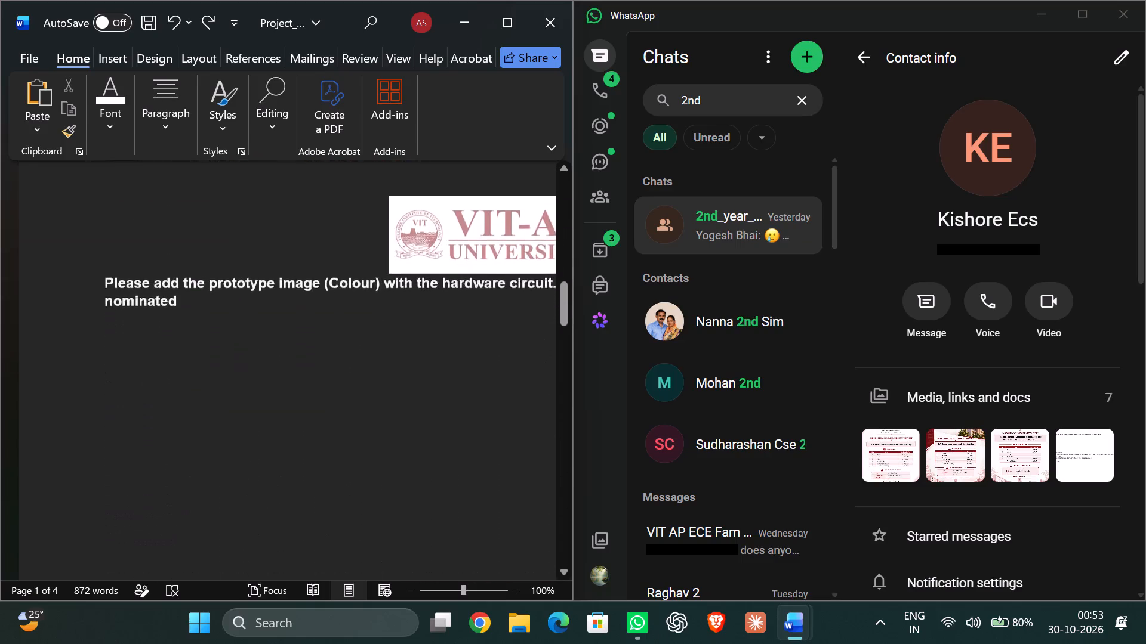
scroll(190, 491, "up", 18)
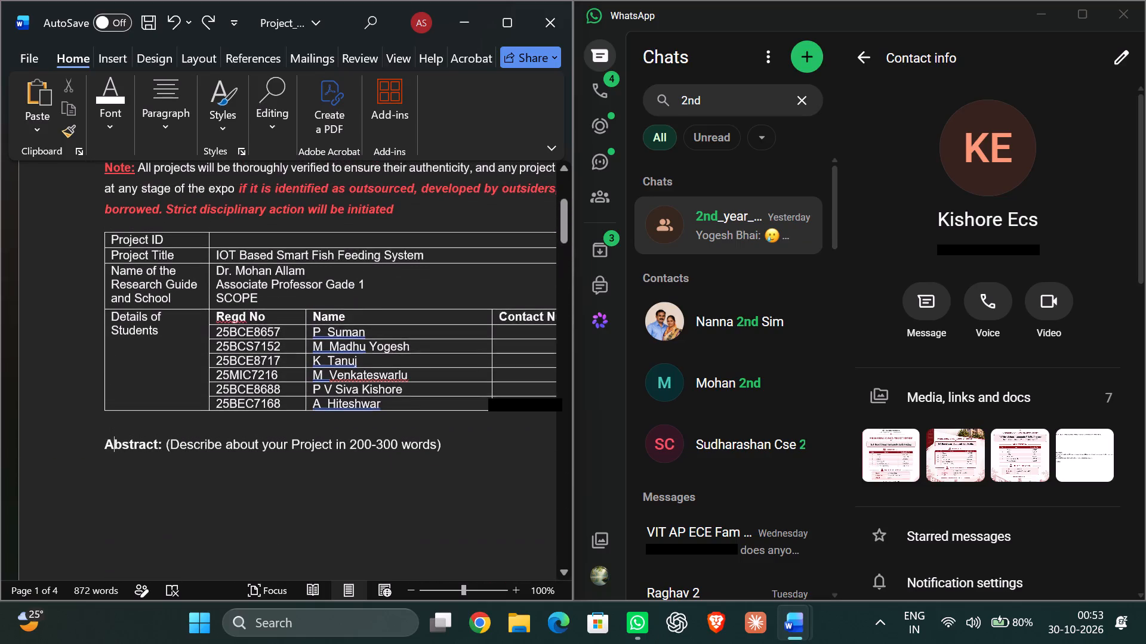
scroll(285, 432, "left", 1)
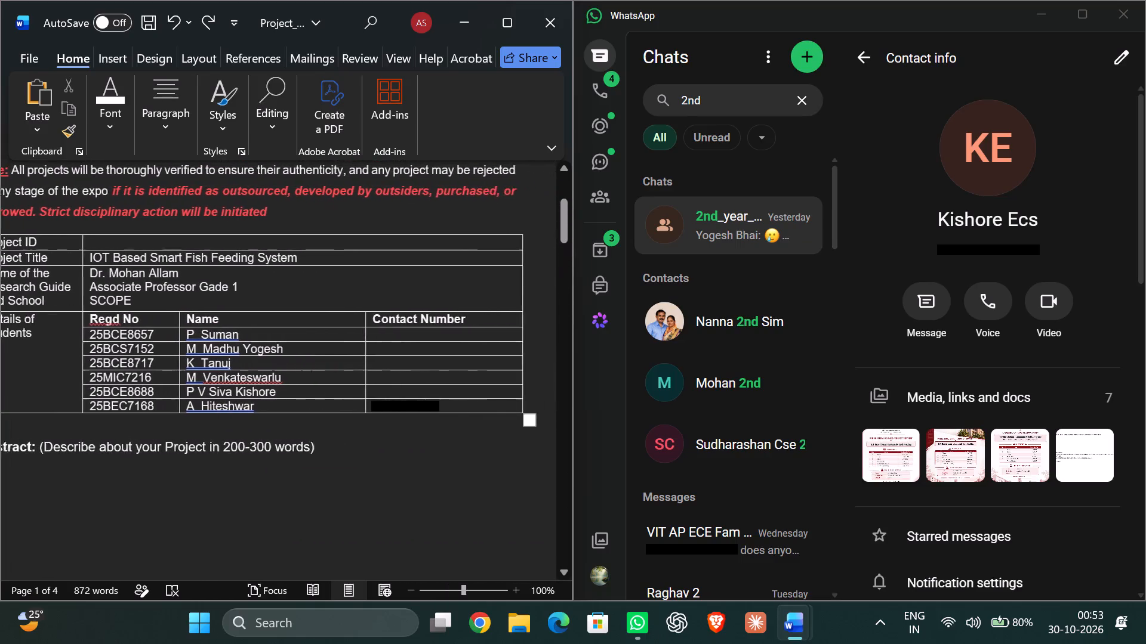
scroll(351, 433, "left", 1)
left_click_drag(497, 423, 492, 424)
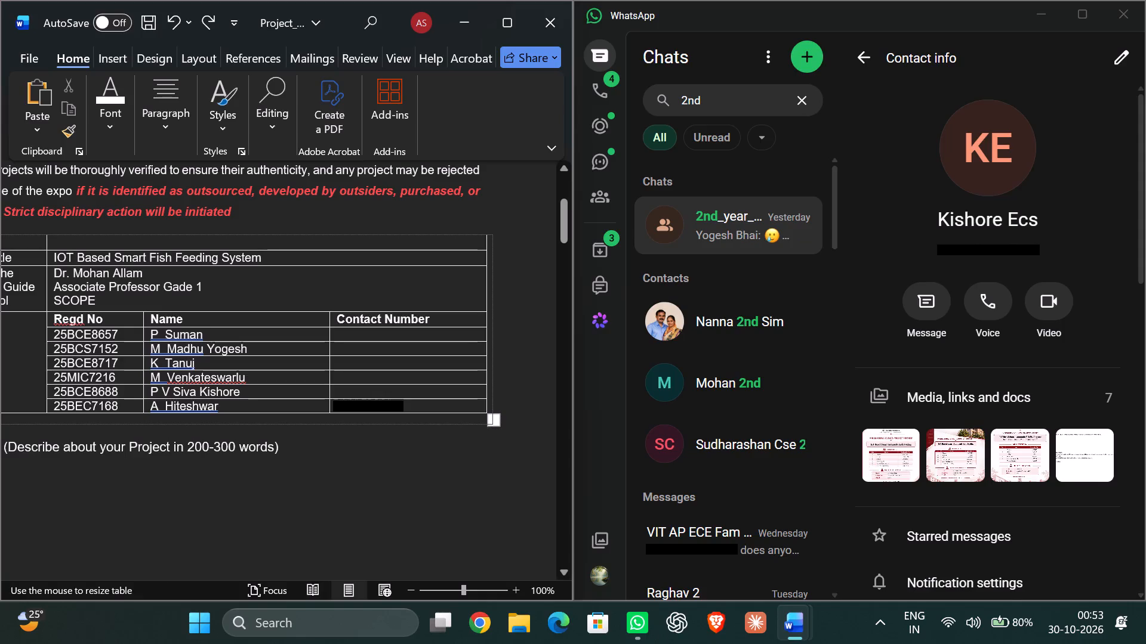
left_click_drag(492, 424, 491, 418)
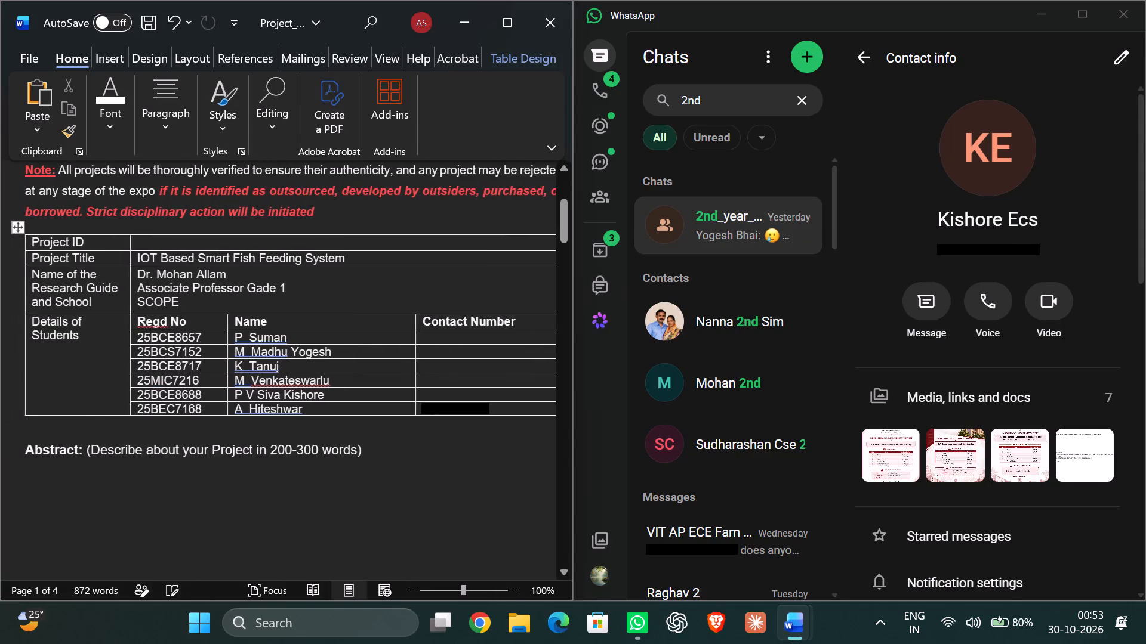
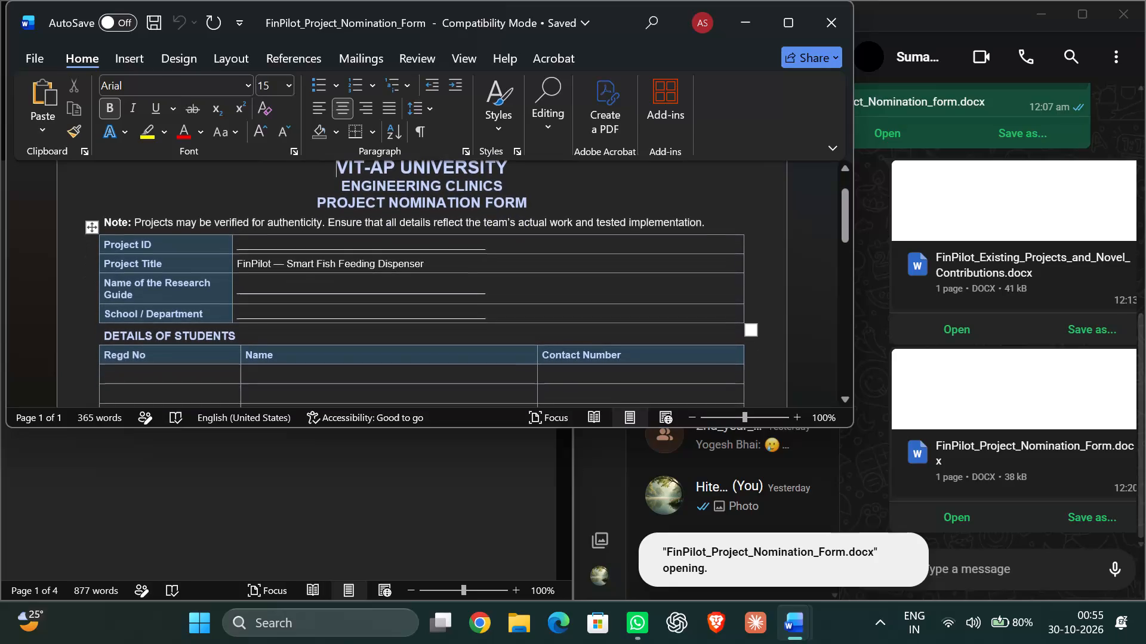
Copy the full abstract paragraph, without the word-count note, from the FinPilot_Project_Nomination_Form document and minimize that document.
scroll(505, 315, "down", 5)
scroll(505, 315, "up", 2)
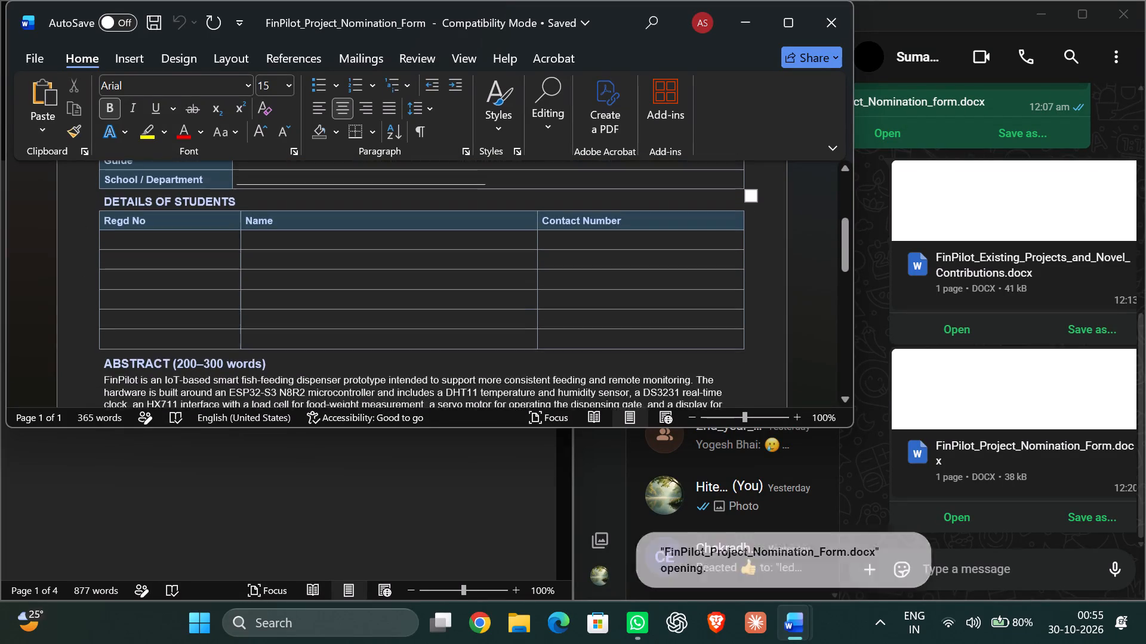
scroll(505, 315, "down", 13)
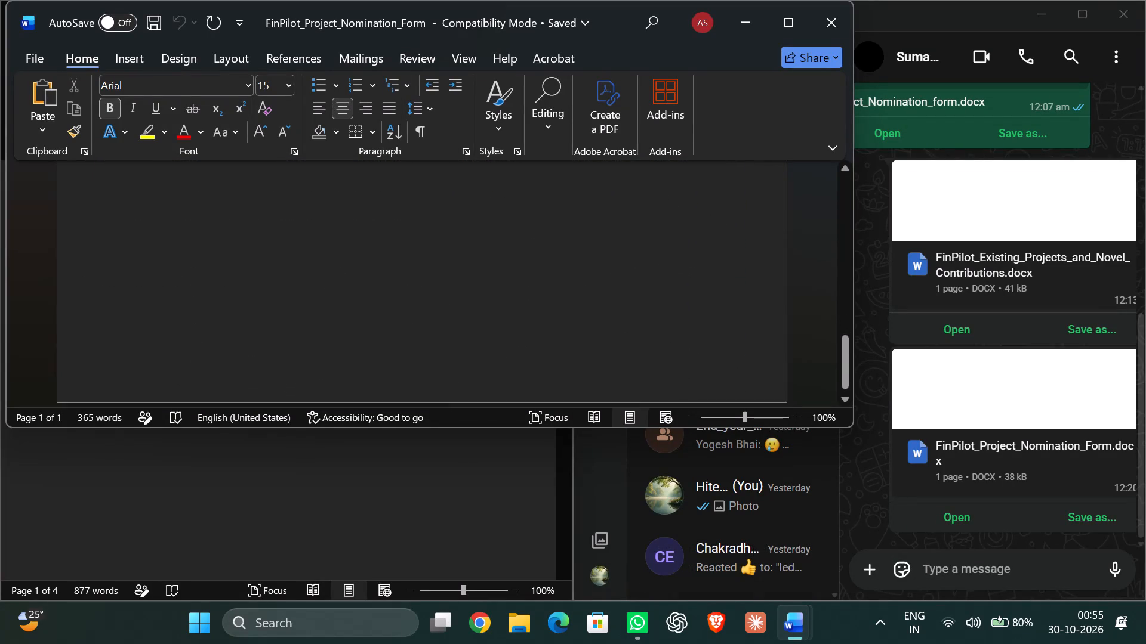
scroll(504, 315, "down", 4)
scroll(503, 315, "up", 6)
scroll(387, 315, "up", 4)
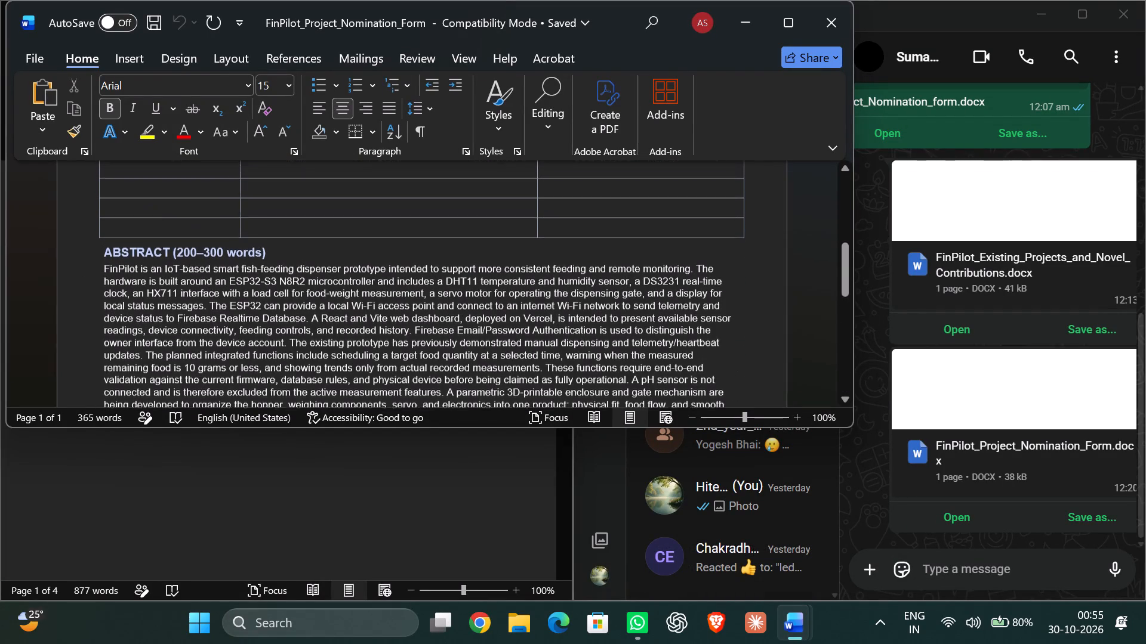
left_click_drag(106, 265, 116, 284)
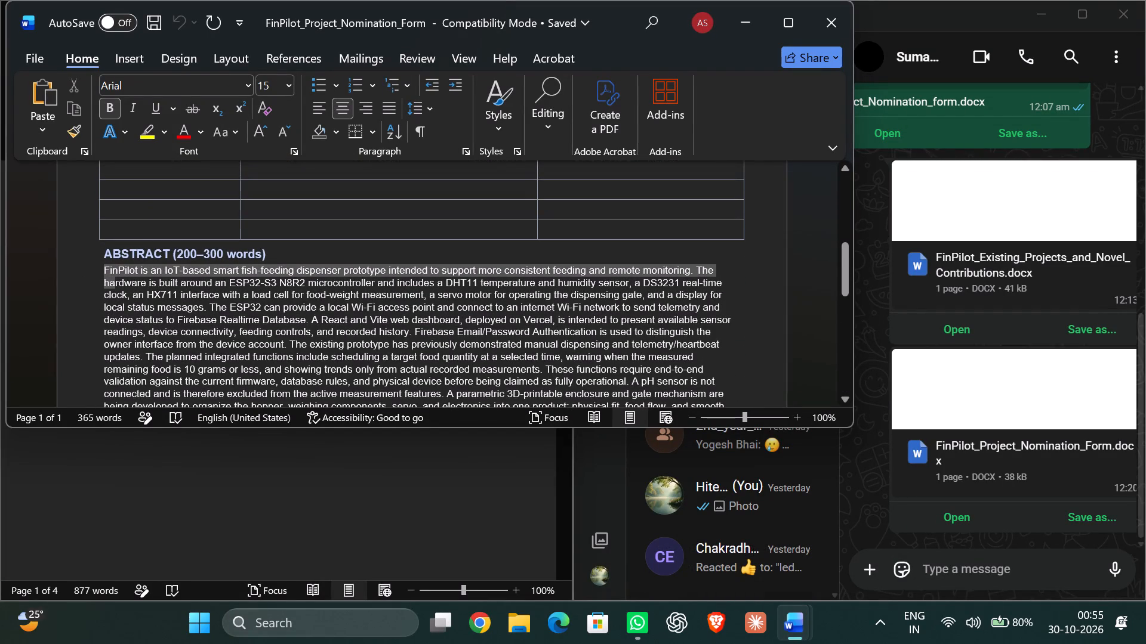
left_click_drag(116, 284, 266, 403)
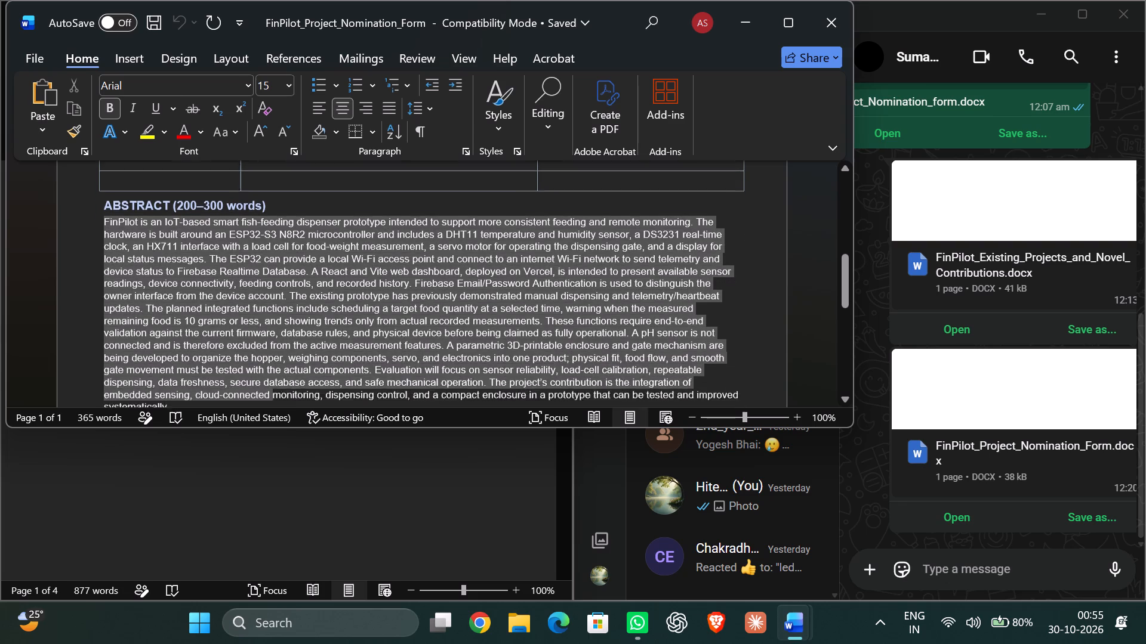
left_click_drag(266, 403, 292, 354)
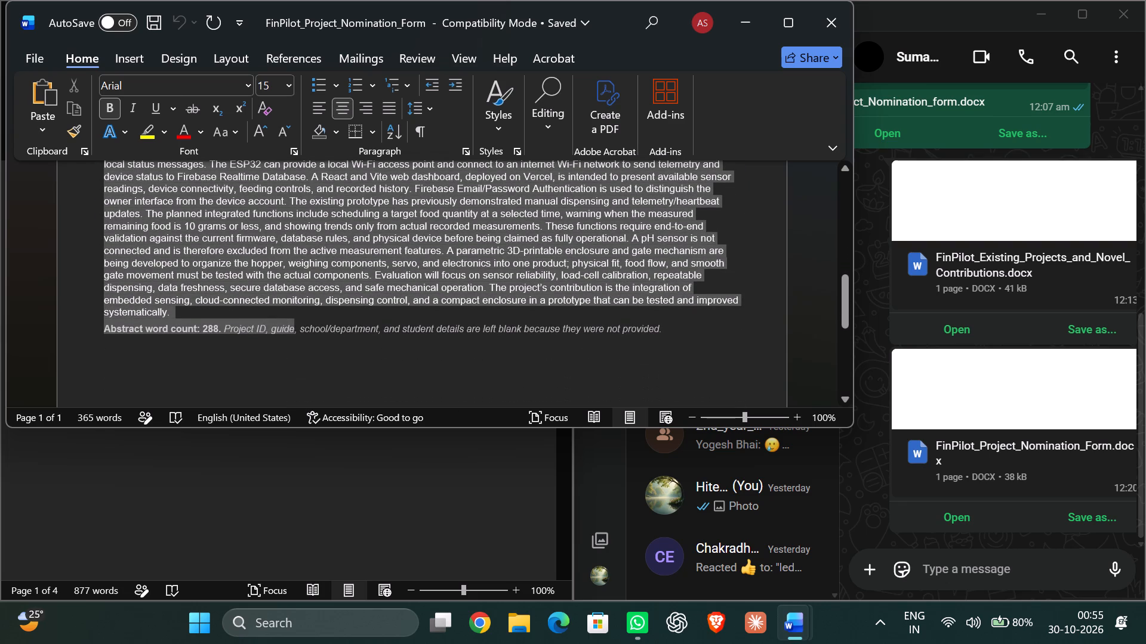
left_click_drag(292, 354, 172, 311)
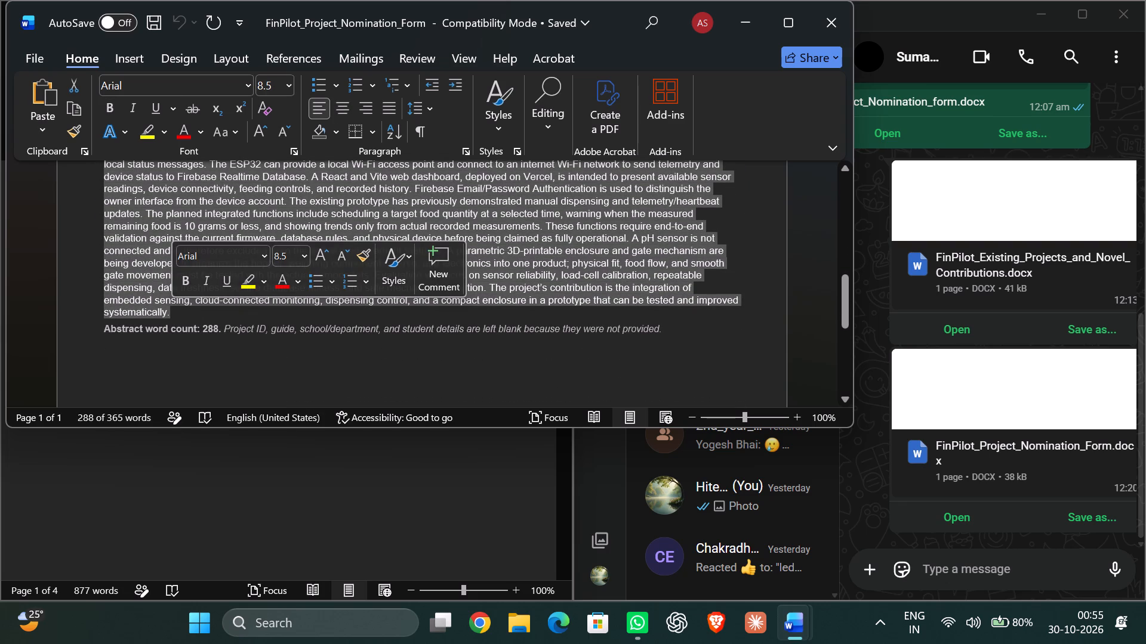